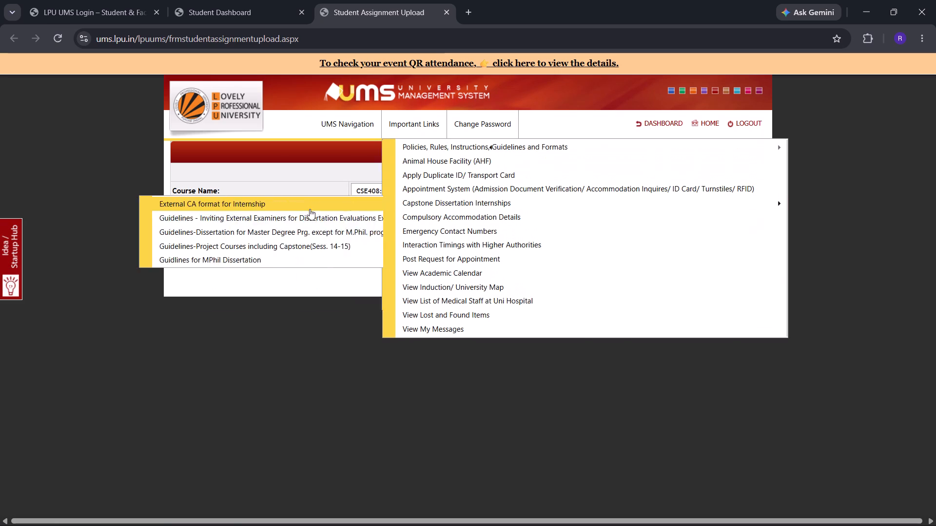
# Select the course INT250::DIGITAL EVIDENCE ANALYSIS and the teacher who set the BYOD-Practical assignment.
pyautogui.click(302, 178)
pyautogui.click(430, 188)
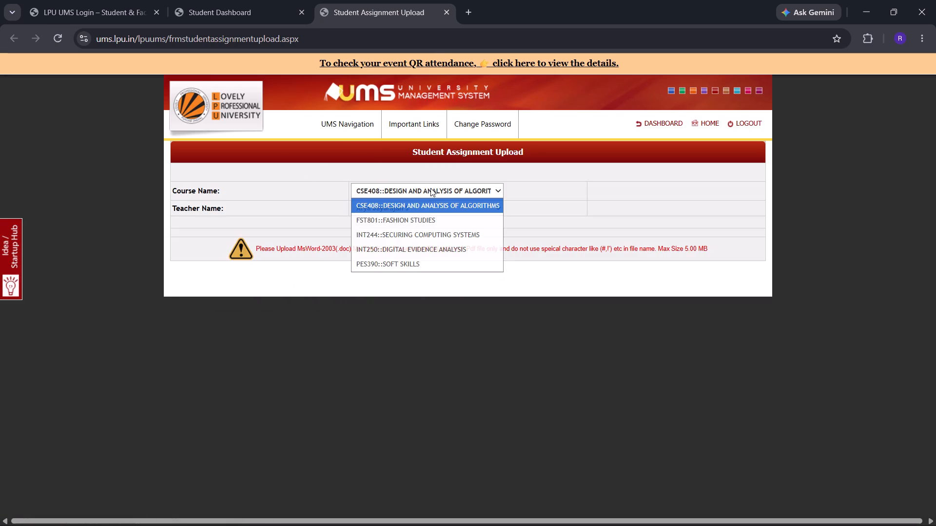
pyautogui.click(422, 249)
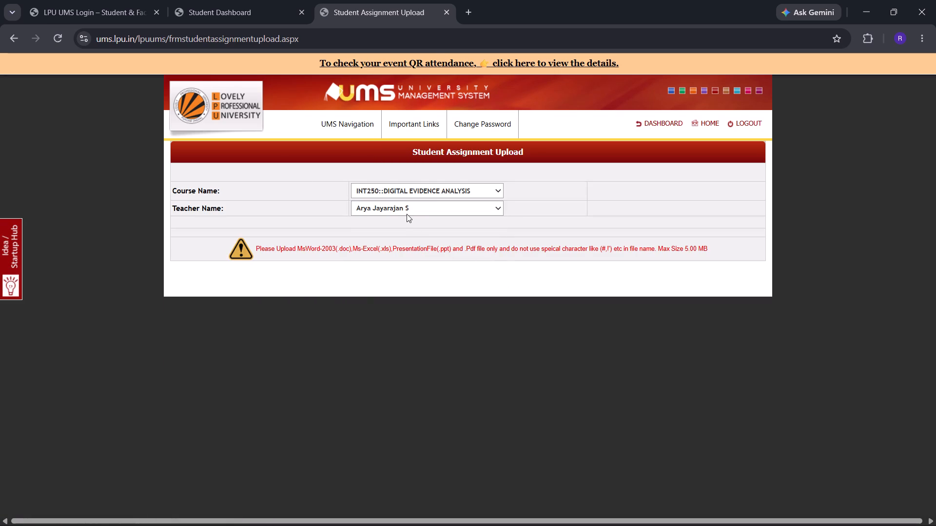
pyautogui.click(407, 214)
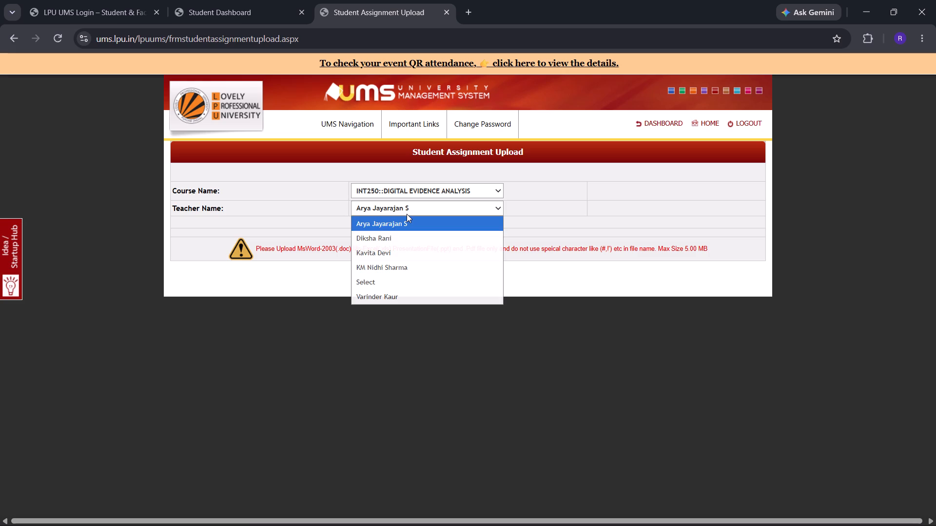
pyautogui.click(404, 246)
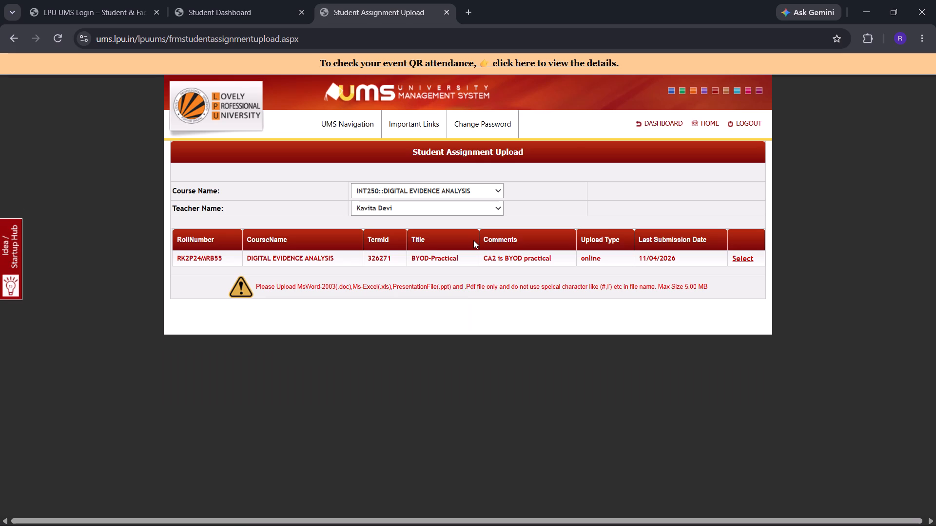
# Open a new browser tab.
pyautogui.click(469, 10)
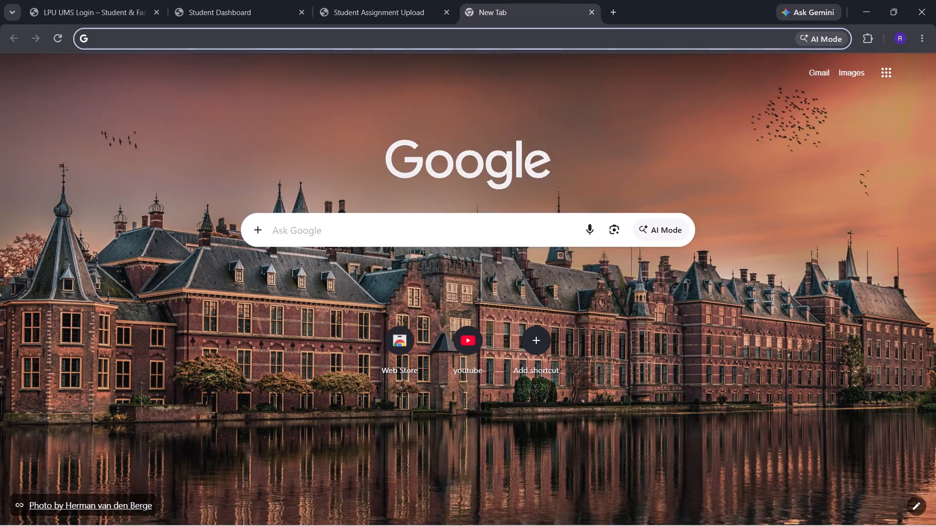
# Switch to Word, create a blank document and maximize its window.
pyautogui.click(246, 507)
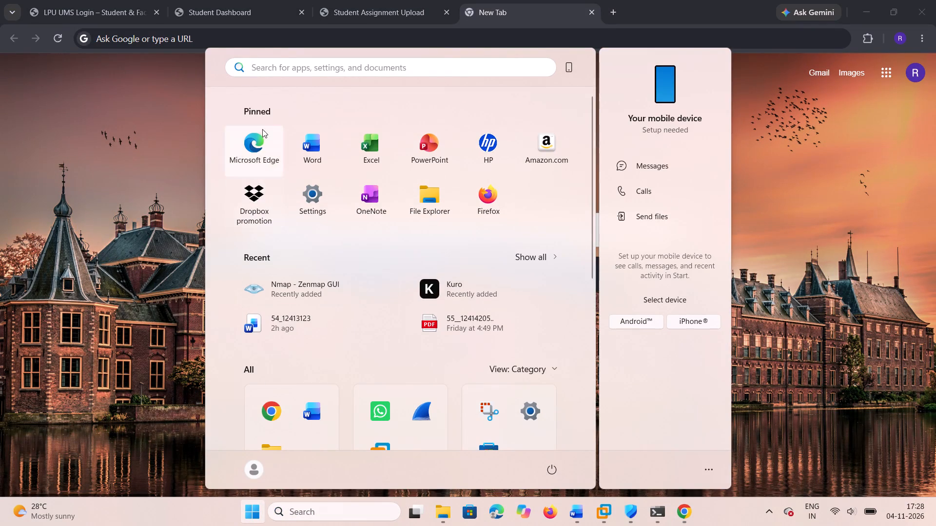
pyautogui.click(310, 162)
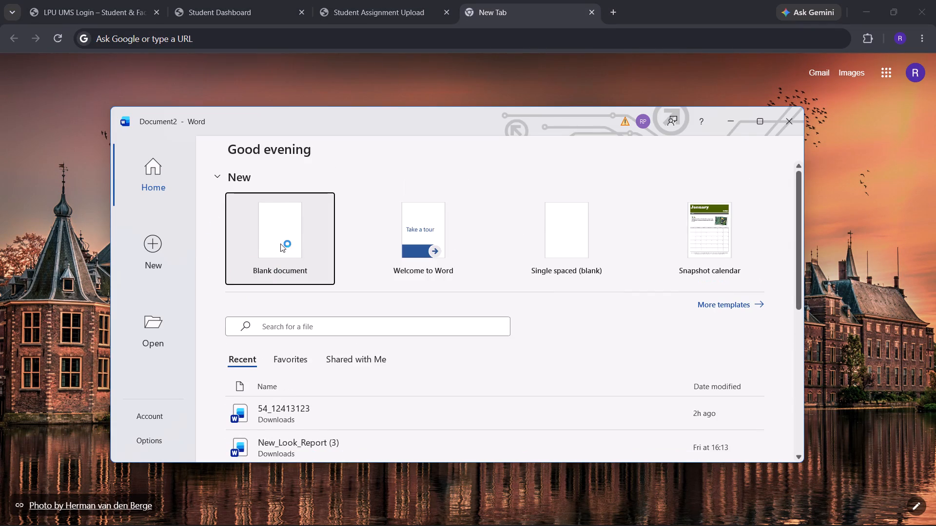
pyautogui.click(276, 240)
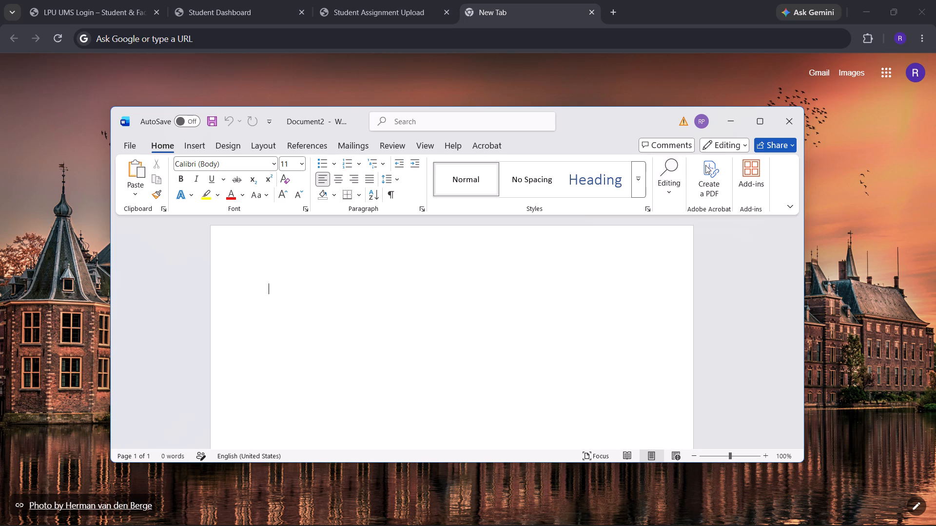
pyautogui.click(753, 131)
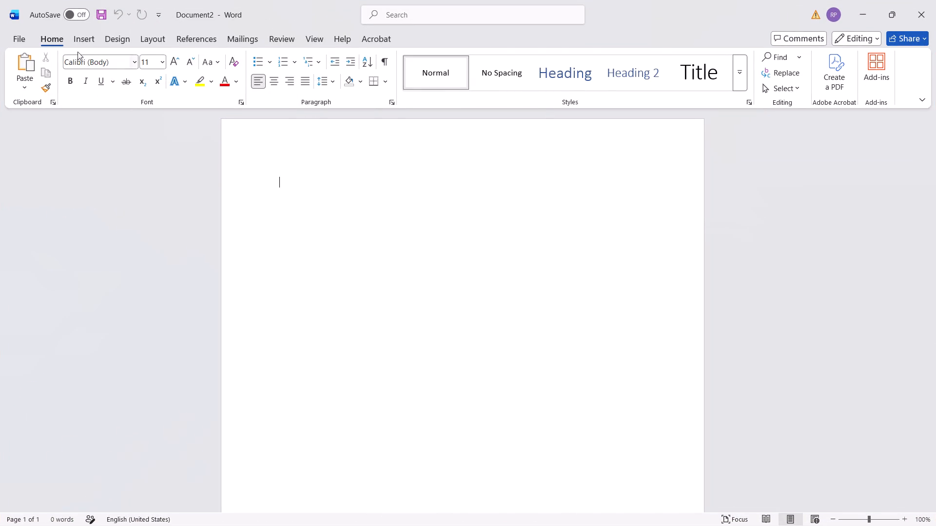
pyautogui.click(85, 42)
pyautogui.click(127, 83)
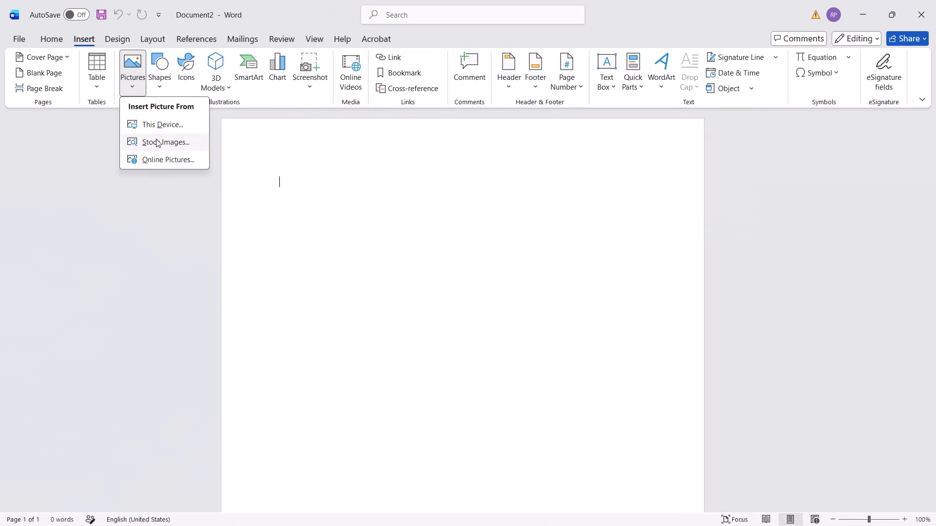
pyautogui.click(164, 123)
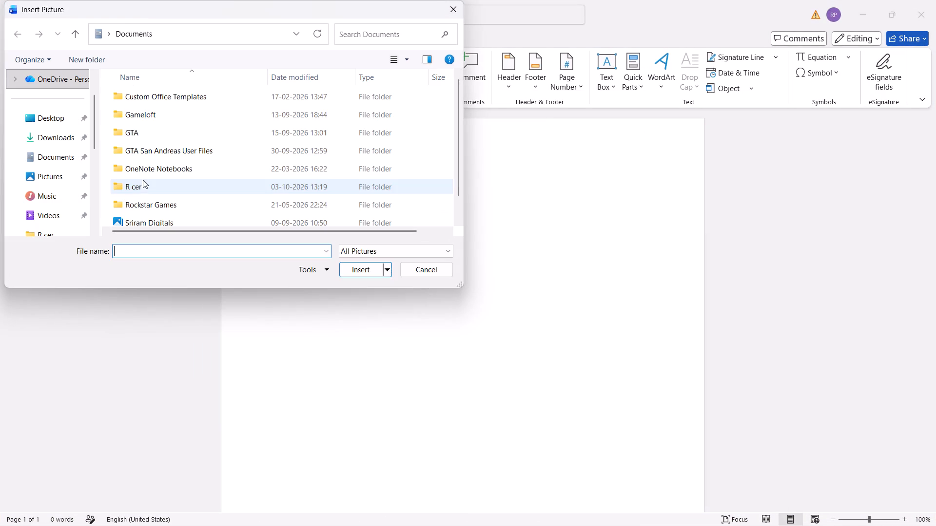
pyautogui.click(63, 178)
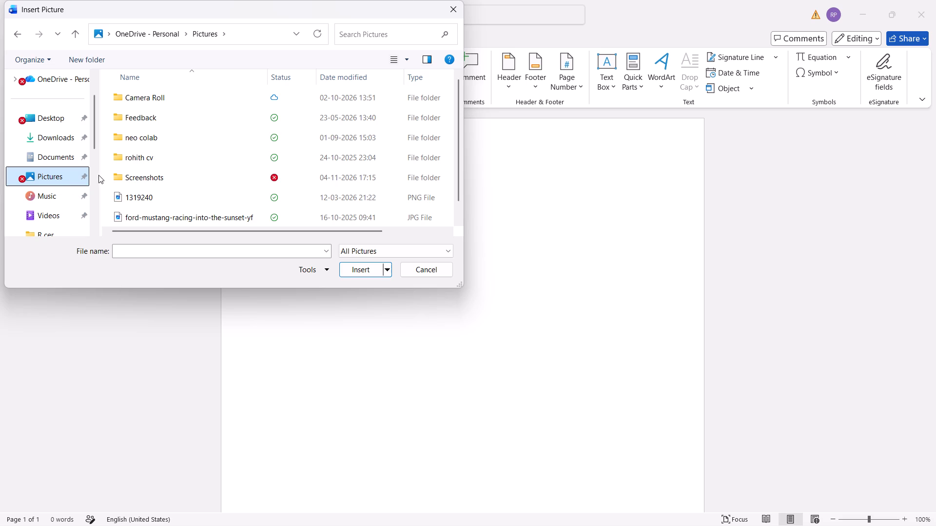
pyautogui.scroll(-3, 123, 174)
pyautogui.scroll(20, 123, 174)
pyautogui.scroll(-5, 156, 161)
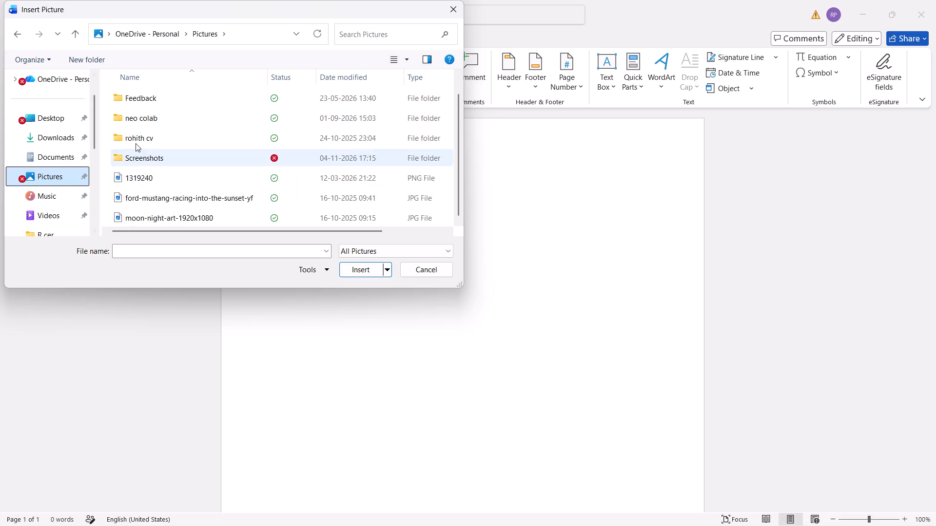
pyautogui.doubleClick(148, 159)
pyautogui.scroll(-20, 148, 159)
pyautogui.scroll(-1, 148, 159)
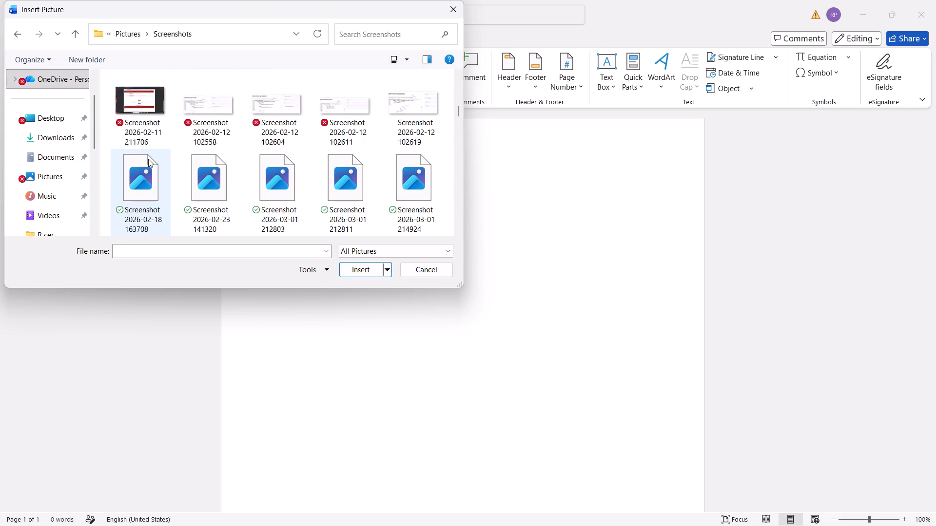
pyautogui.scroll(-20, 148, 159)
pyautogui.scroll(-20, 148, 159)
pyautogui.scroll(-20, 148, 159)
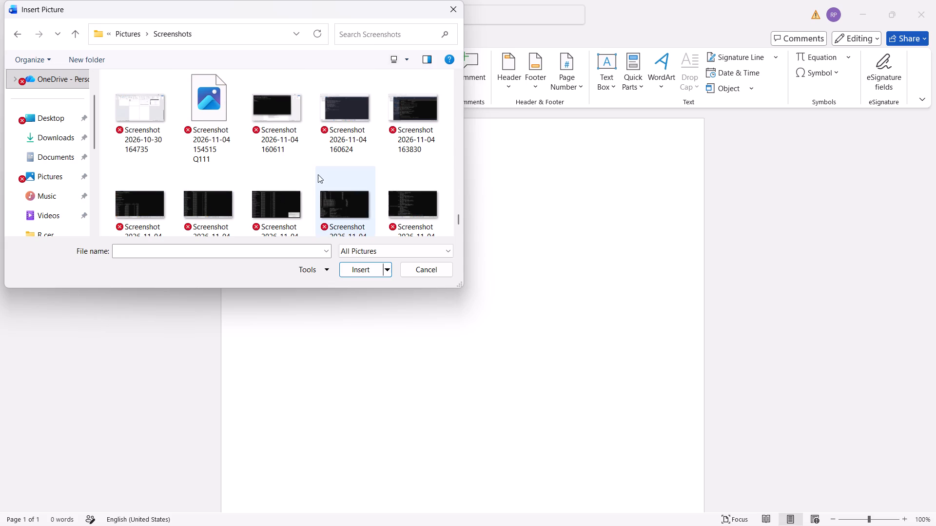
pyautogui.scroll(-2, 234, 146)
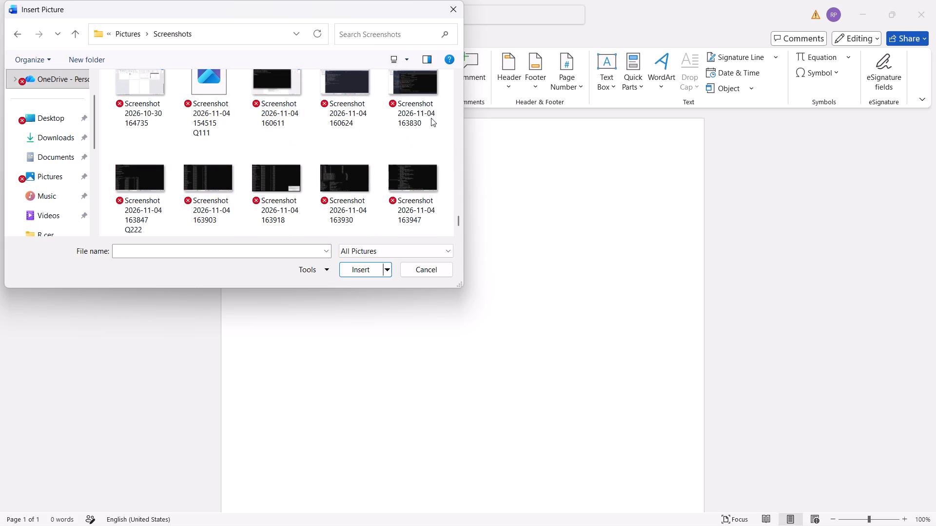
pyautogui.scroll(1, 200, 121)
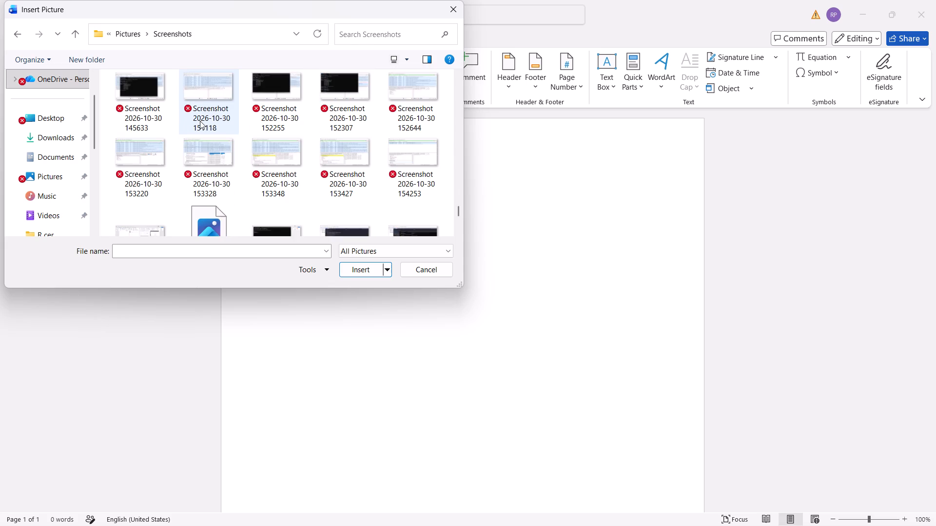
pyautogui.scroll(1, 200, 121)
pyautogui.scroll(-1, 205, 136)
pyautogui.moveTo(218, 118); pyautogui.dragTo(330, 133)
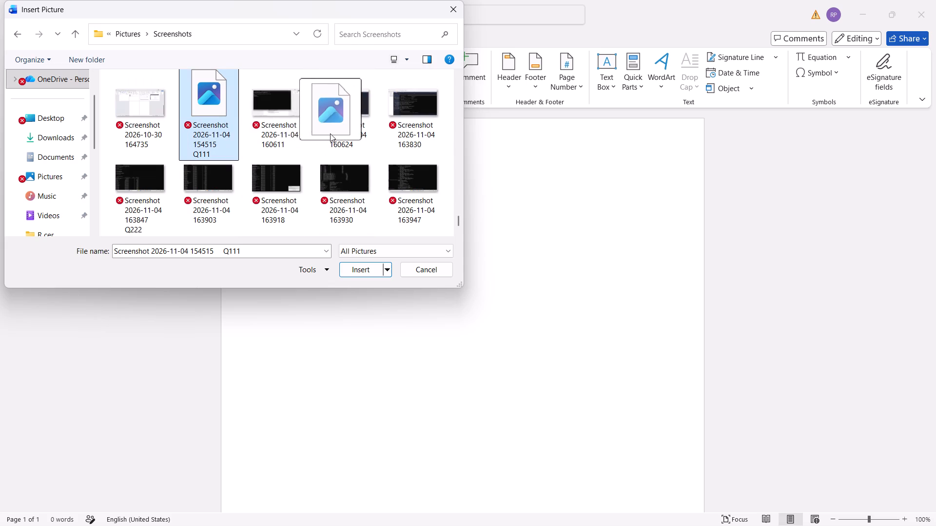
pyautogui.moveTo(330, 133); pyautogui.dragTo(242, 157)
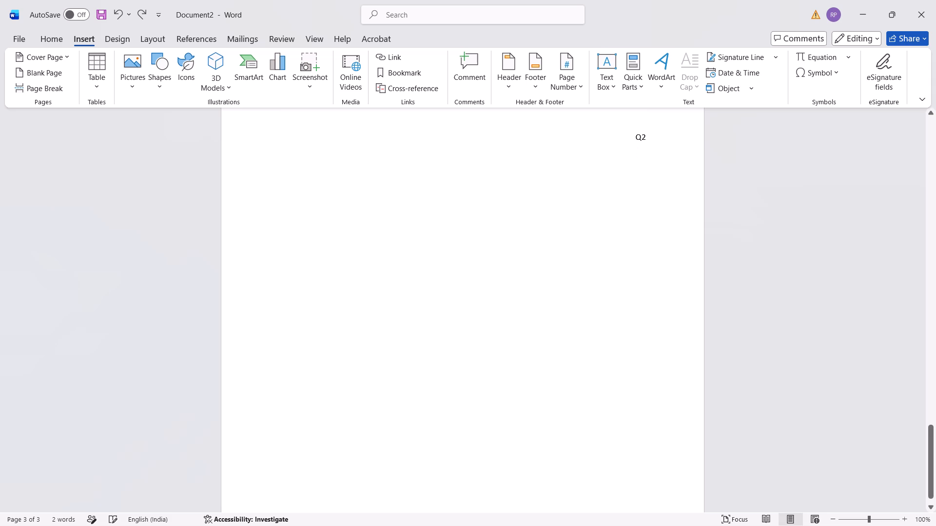
pyautogui.click(44, 70)
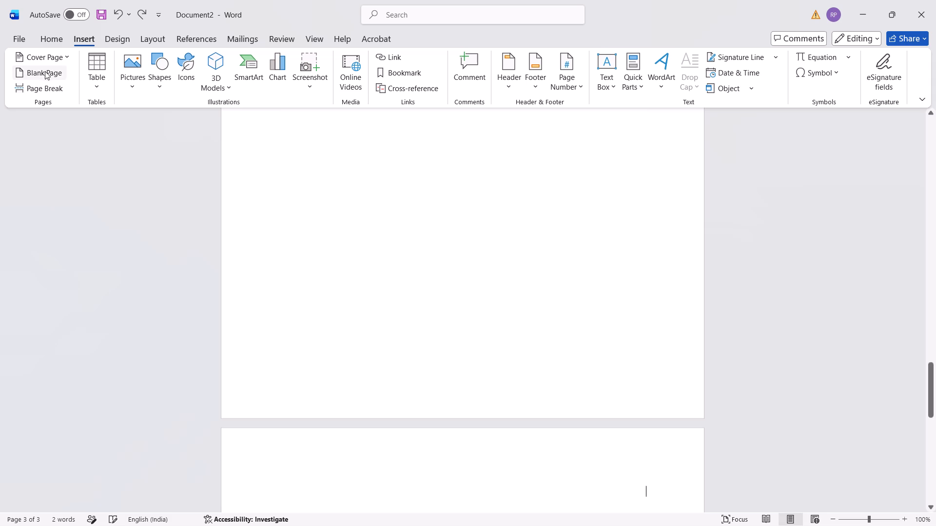
pyautogui.scroll(-3, 413, 369)
pyautogui.click(324, 263)
pyautogui.scroll(4, 324, 263)
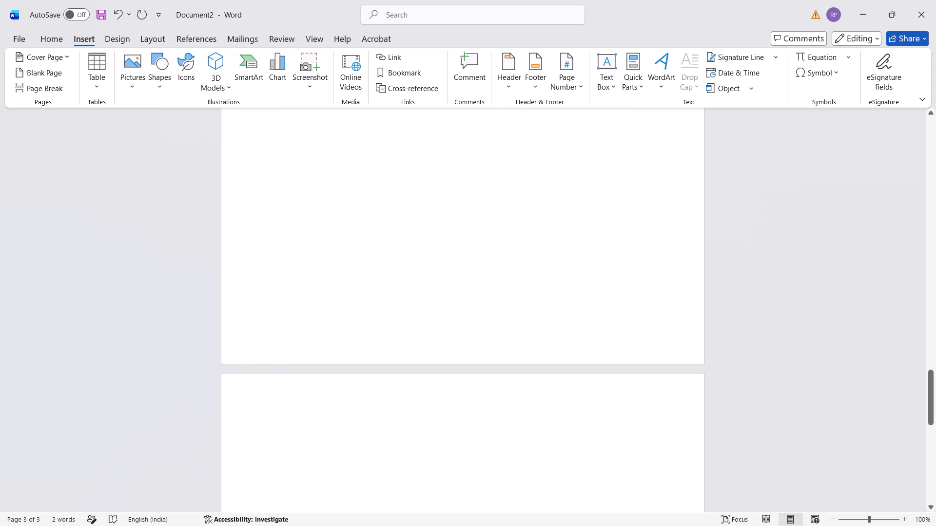
pyautogui.doubleClick(352, 419)
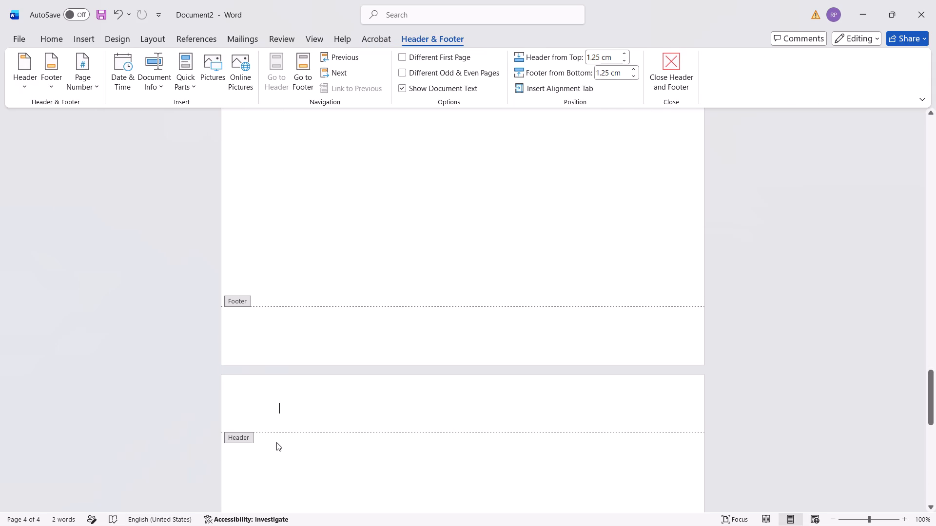
pyautogui.click(276, 442)
pyautogui.click(285, 451)
pyautogui.doubleClick(285, 451)
pyautogui.click(285, 451)
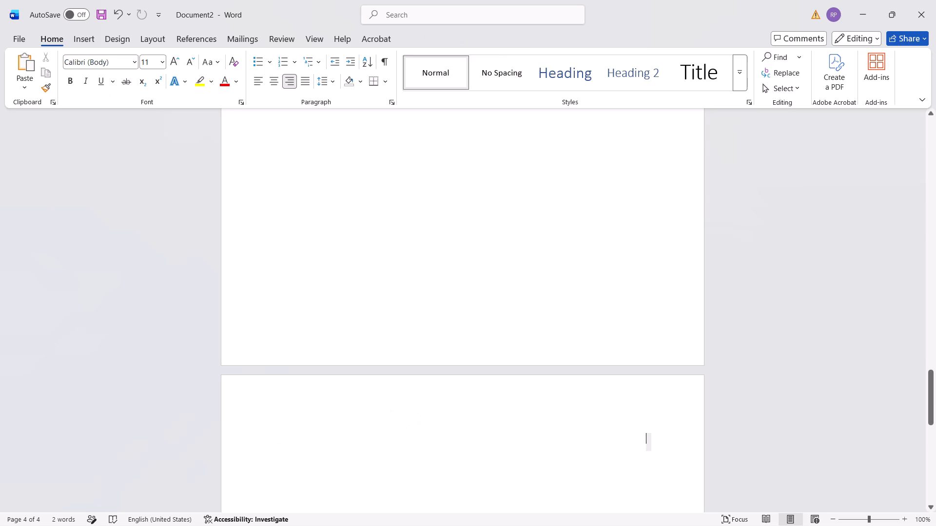
pyautogui.click(285, 451)
pyautogui.click(86, 40)
pyautogui.click(134, 87)
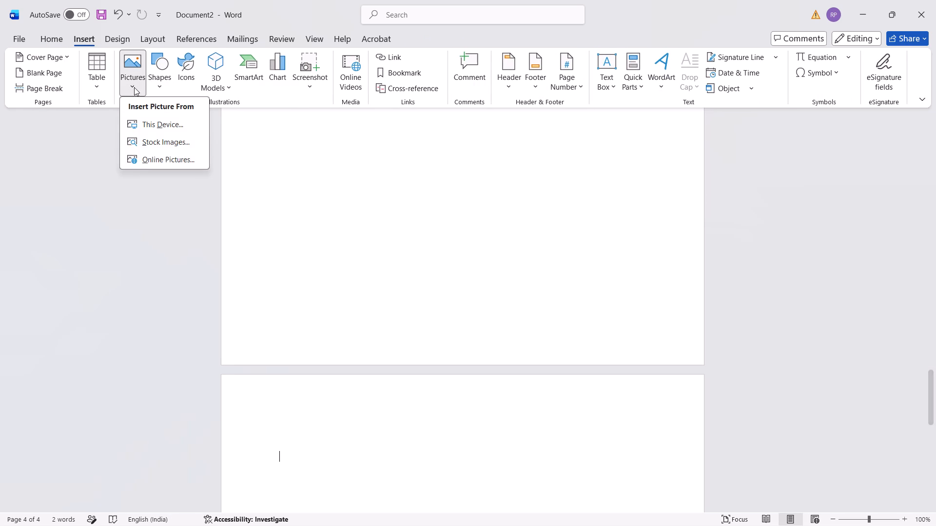
pyautogui.click(158, 126)
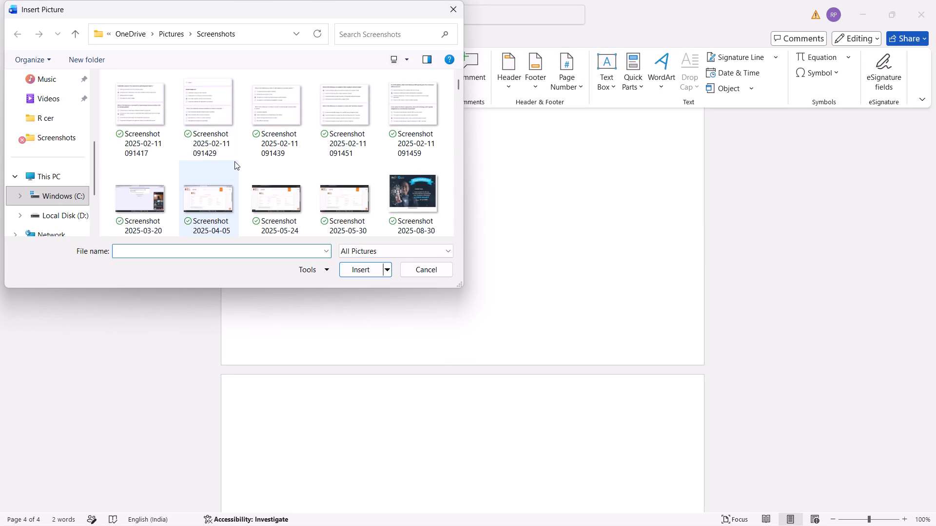
pyautogui.scroll(-20, 234, 161)
pyautogui.scroll(-15, 234, 161)
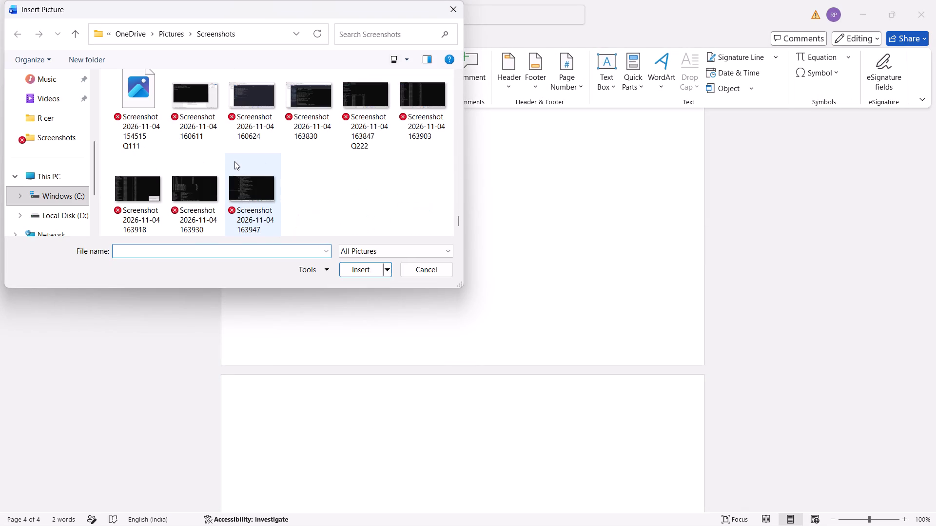
pyautogui.click(354, 132)
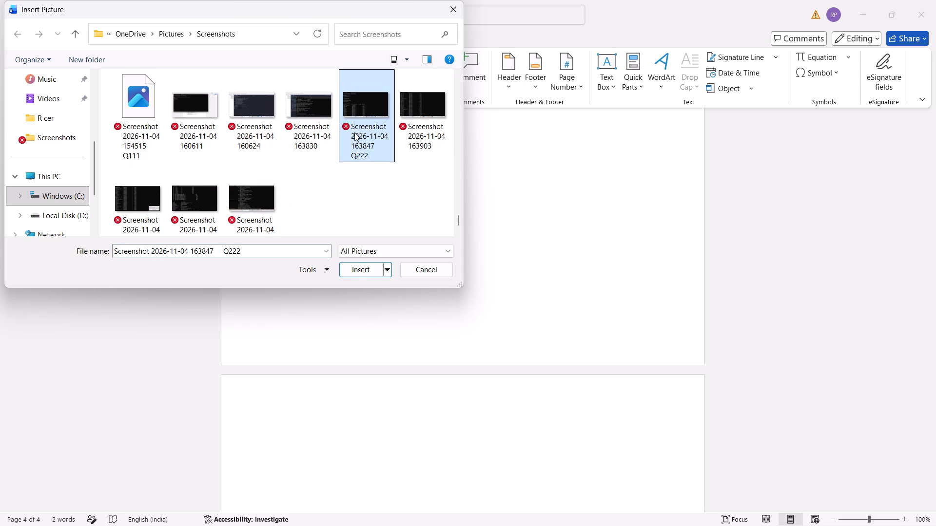
pyautogui.click(363, 270)
# Enter the label Q2 in the page header above the task-list picture and return to the document body.
pyautogui.doubleClick(296, 202)
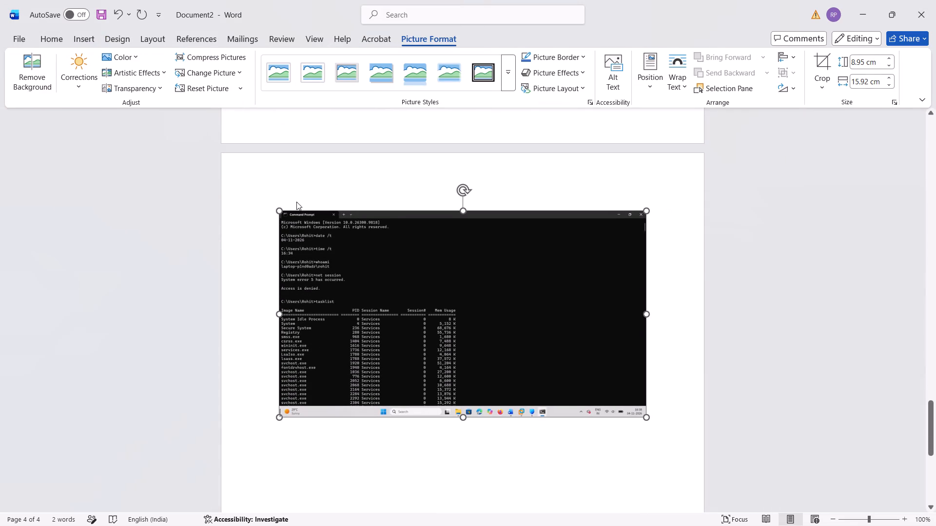
pyautogui.click(293, 202)
pyautogui.click(290, 202)
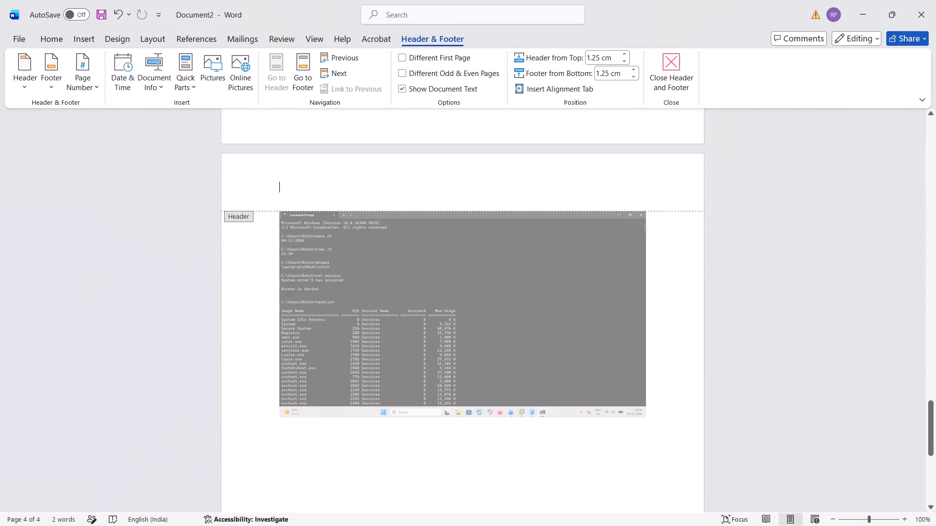
pyautogui.click(275, 221)
pyautogui.click(275, 221)
pyautogui.click(279, 207)
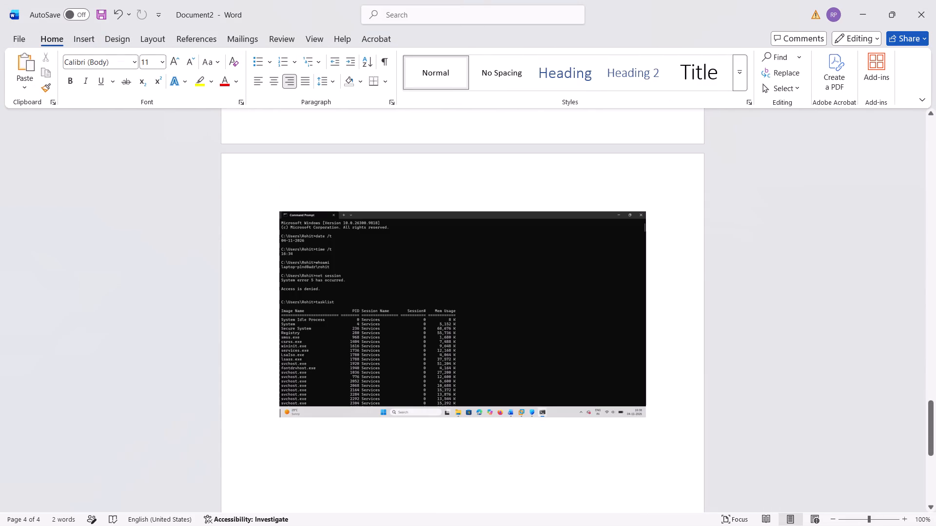
pyautogui.click(281, 201)
pyautogui.click(281, 201)
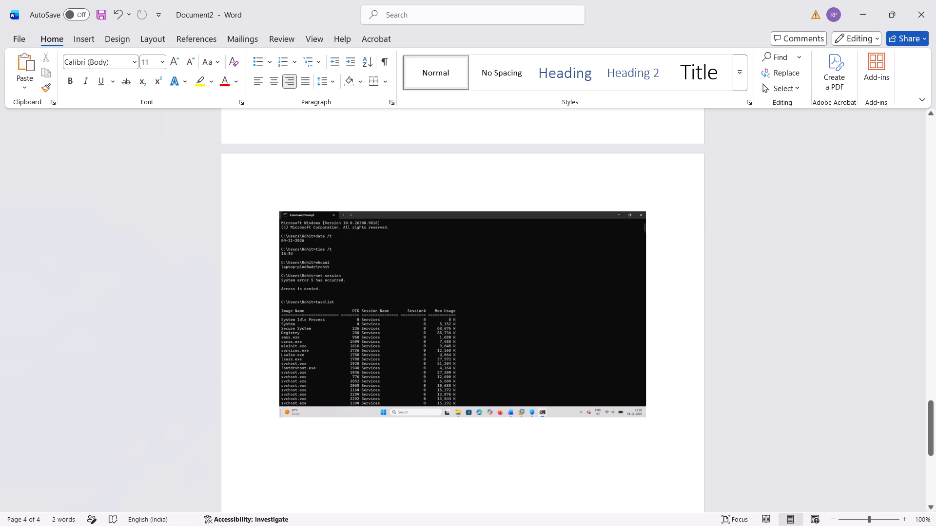
pyautogui.click(281, 201)
pyautogui.doubleClick(281, 201)
pyautogui.click(281, 201)
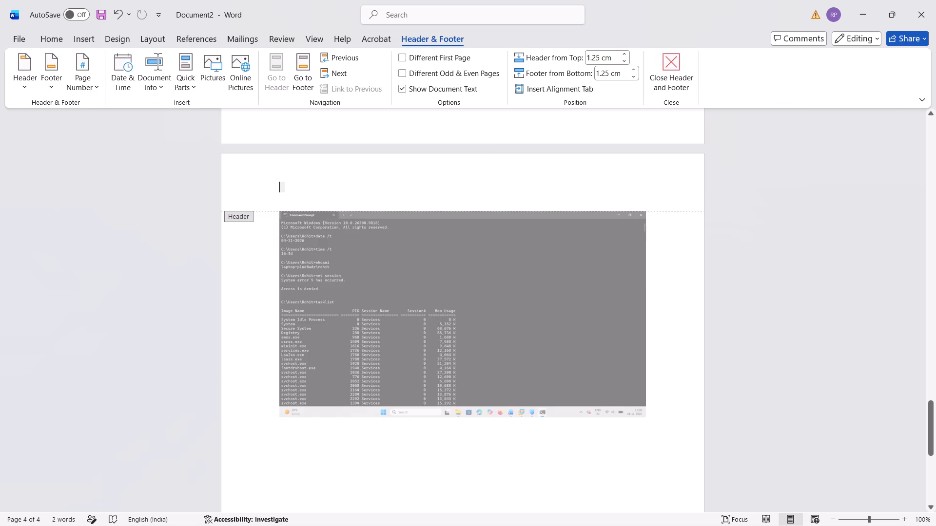
pyautogui.write('Q2')
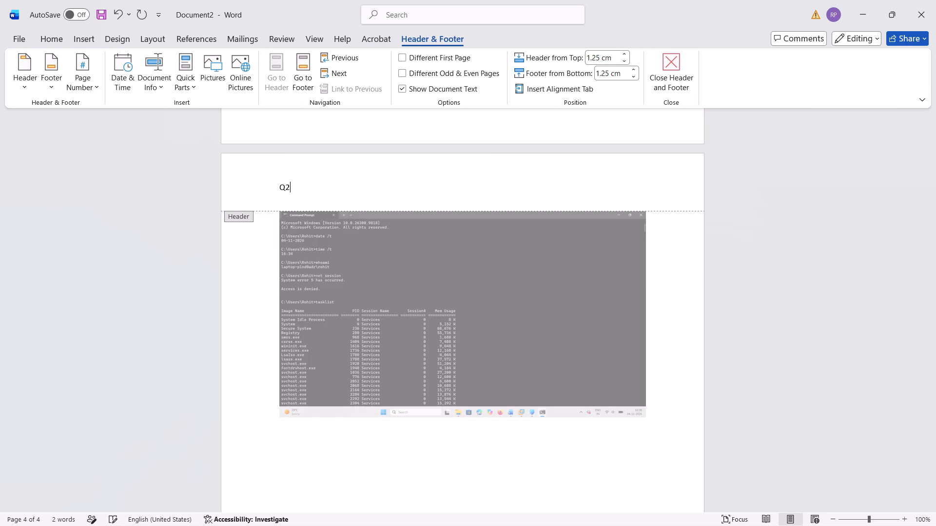
pyautogui.click(275, 400)
pyautogui.click(276, 437)
pyautogui.tripleClick(312, 461)
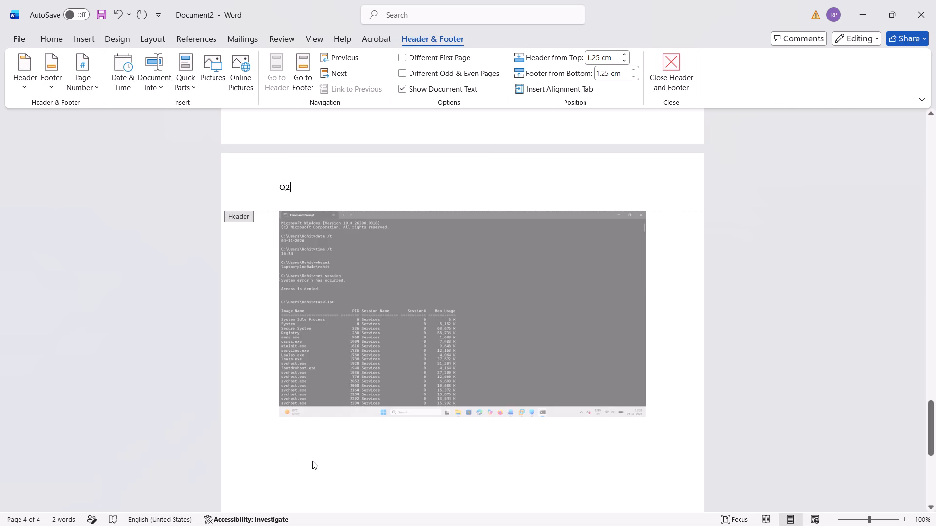
pyautogui.click(284, 461)
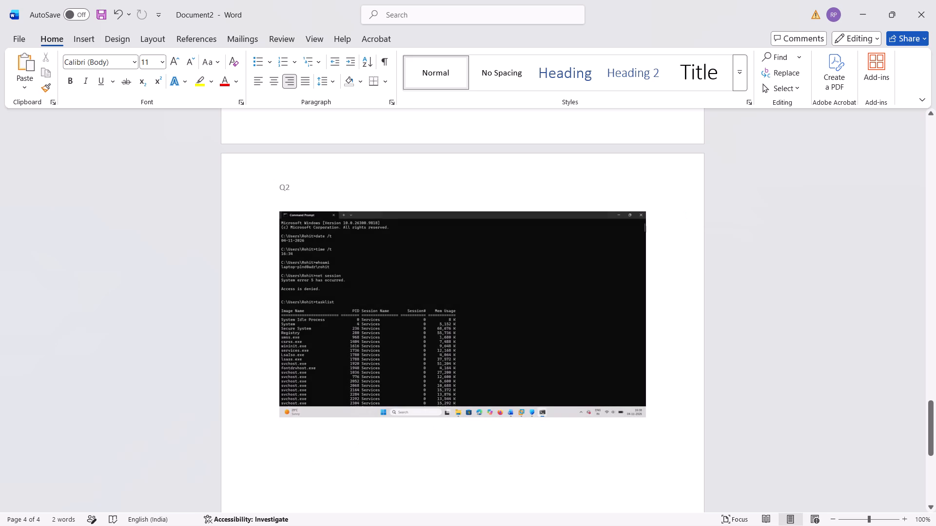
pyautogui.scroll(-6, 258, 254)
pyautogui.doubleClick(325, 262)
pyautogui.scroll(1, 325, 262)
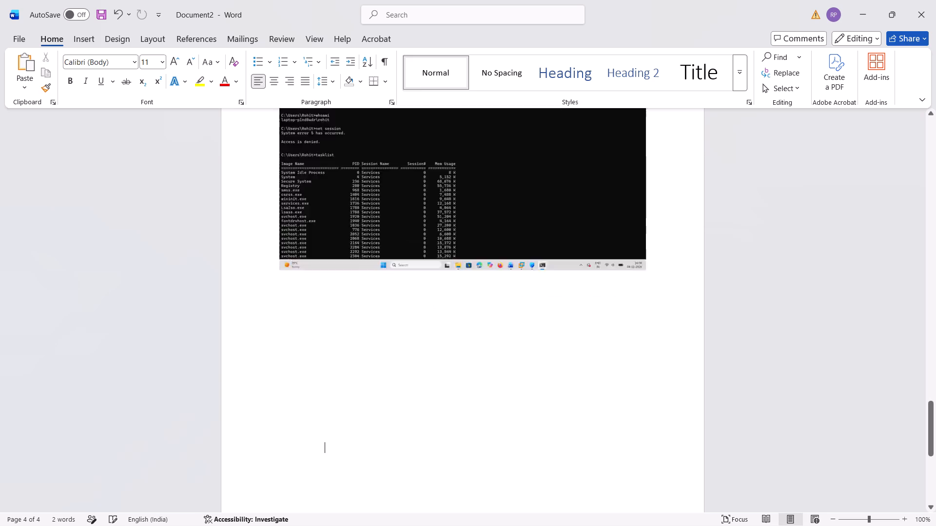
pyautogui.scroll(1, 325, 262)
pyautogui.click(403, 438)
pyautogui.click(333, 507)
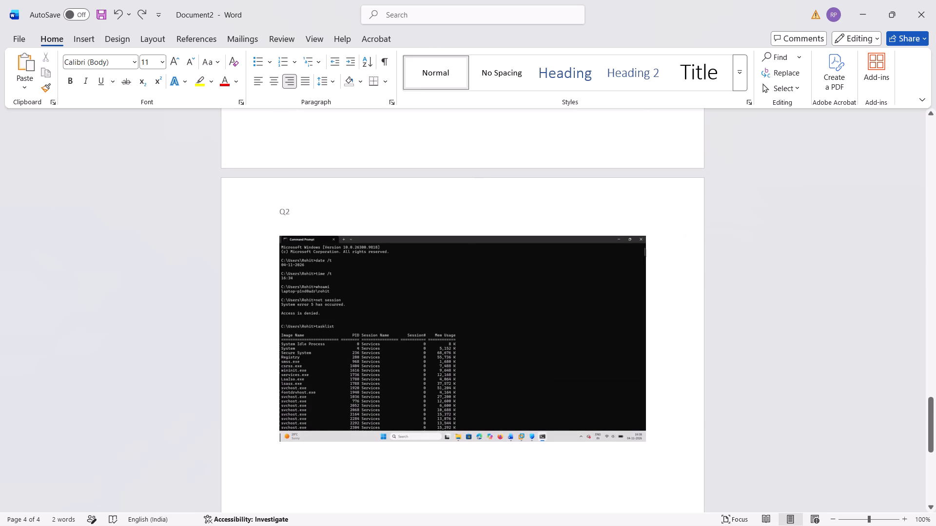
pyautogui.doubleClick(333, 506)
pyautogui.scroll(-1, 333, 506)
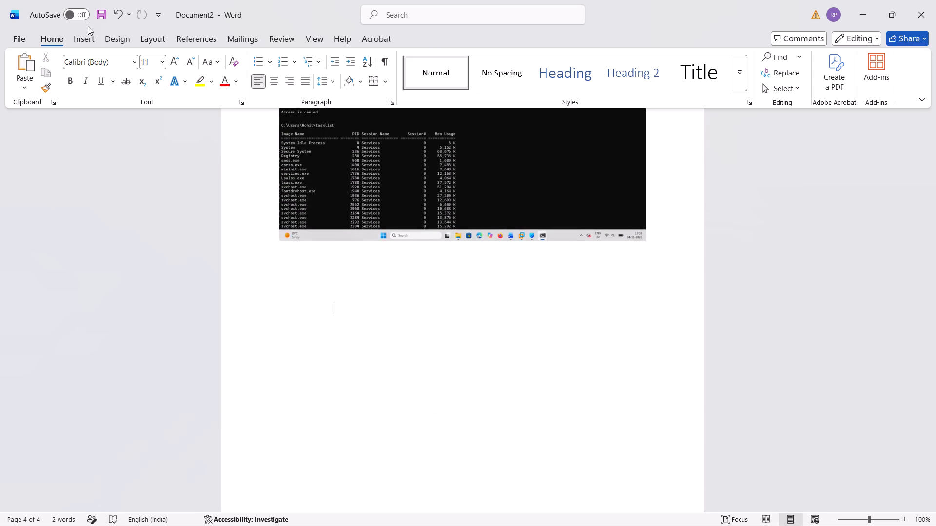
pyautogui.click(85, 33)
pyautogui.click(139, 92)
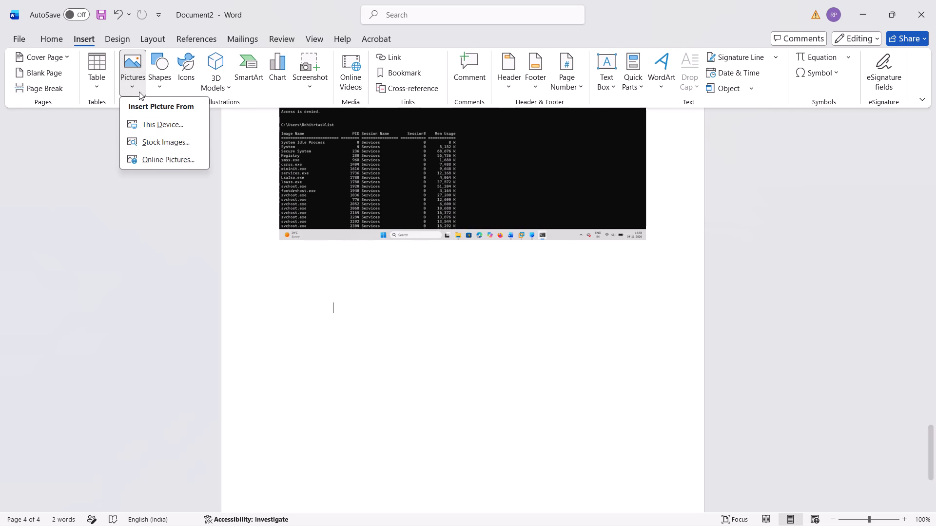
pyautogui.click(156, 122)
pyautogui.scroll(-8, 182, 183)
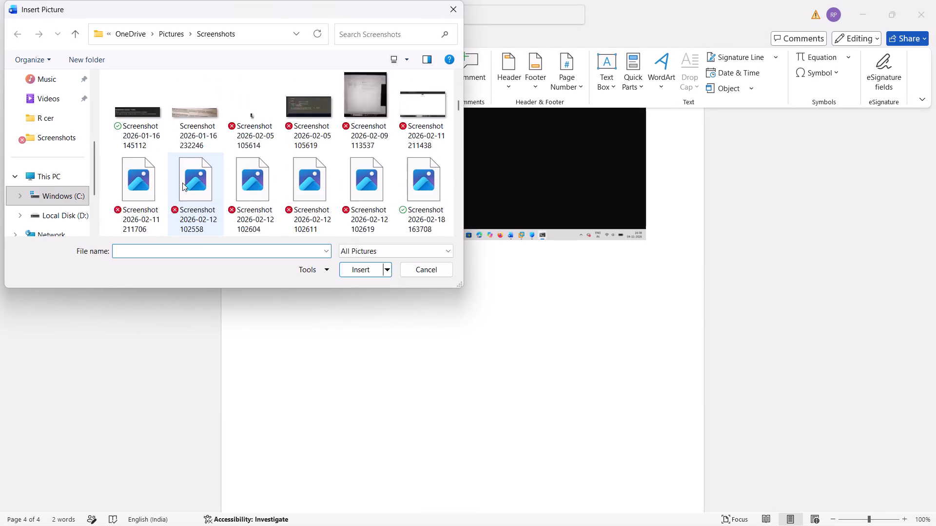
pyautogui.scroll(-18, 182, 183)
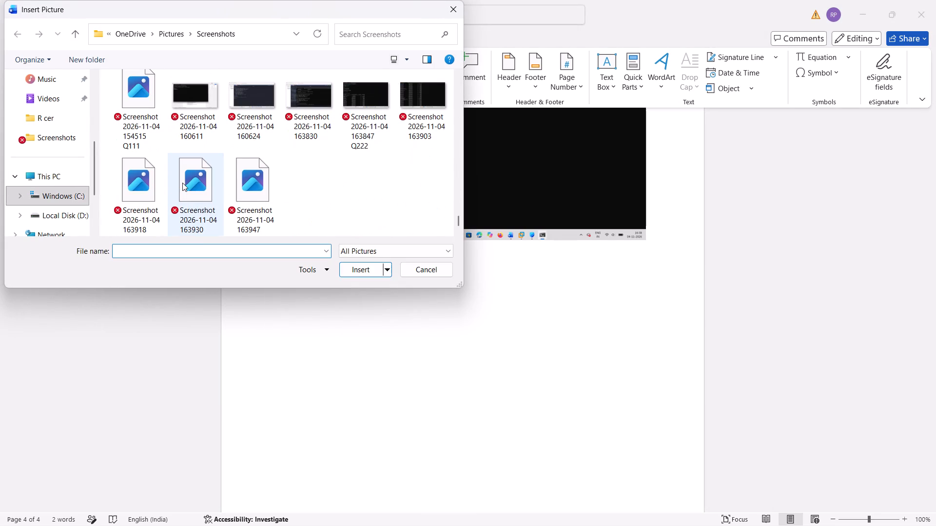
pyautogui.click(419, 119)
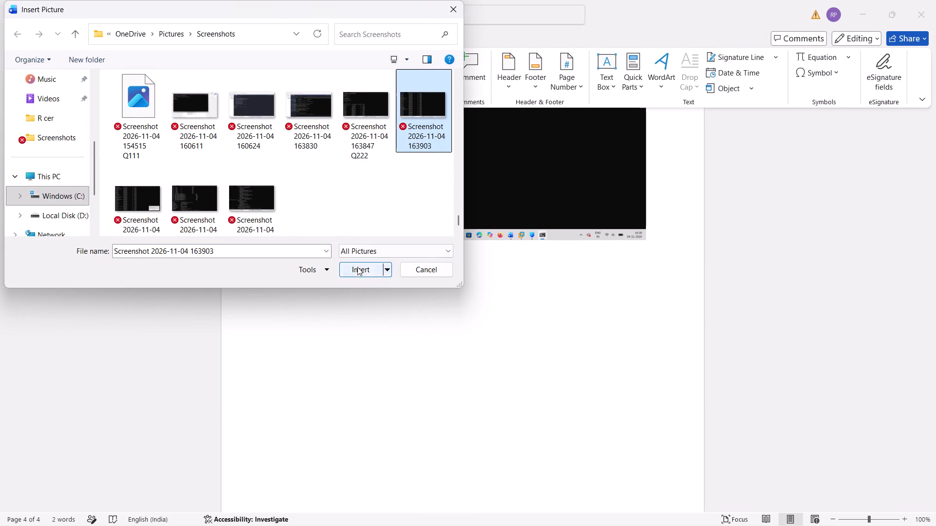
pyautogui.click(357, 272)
pyautogui.scroll(-10, 266, 283)
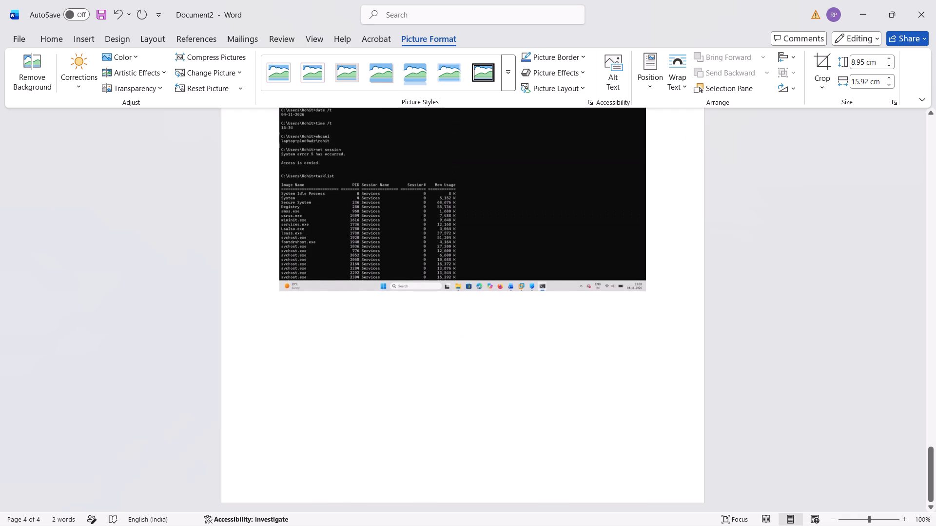
pyautogui.click(341, 388)
pyautogui.click(341, 388)
pyautogui.press('Return')
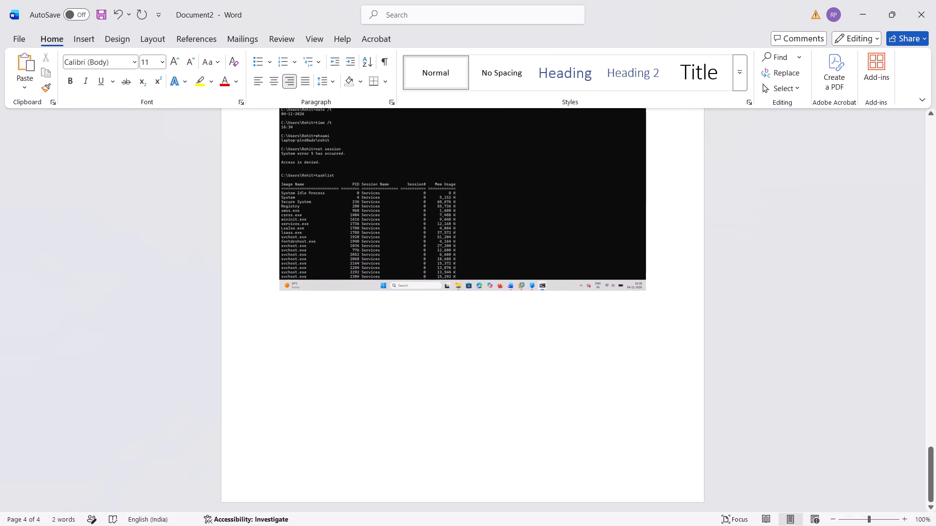
pyautogui.press('Down')
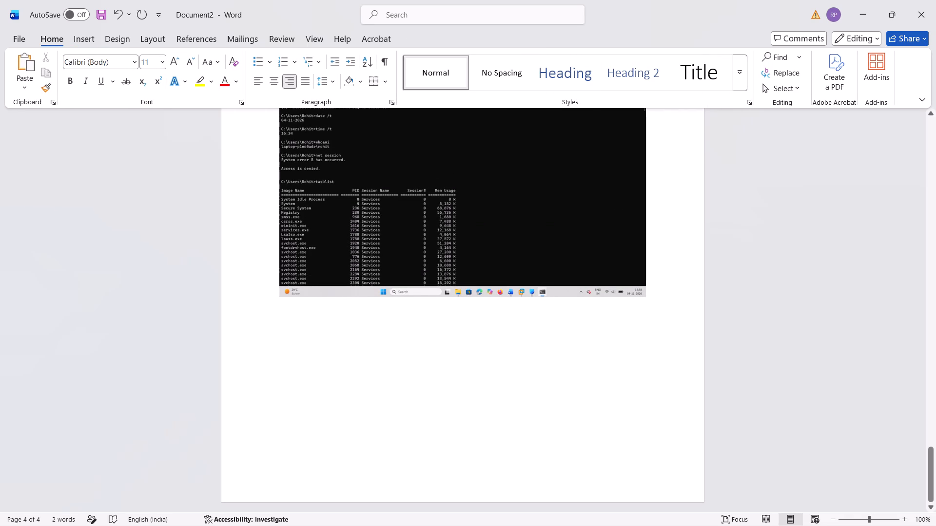
pyautogui.doubleClick(322, 335)
pyautogui.click(322, 335)
pyautogui.tripleClick(322, 335)
pyautogui.doubleClick(319, 357)
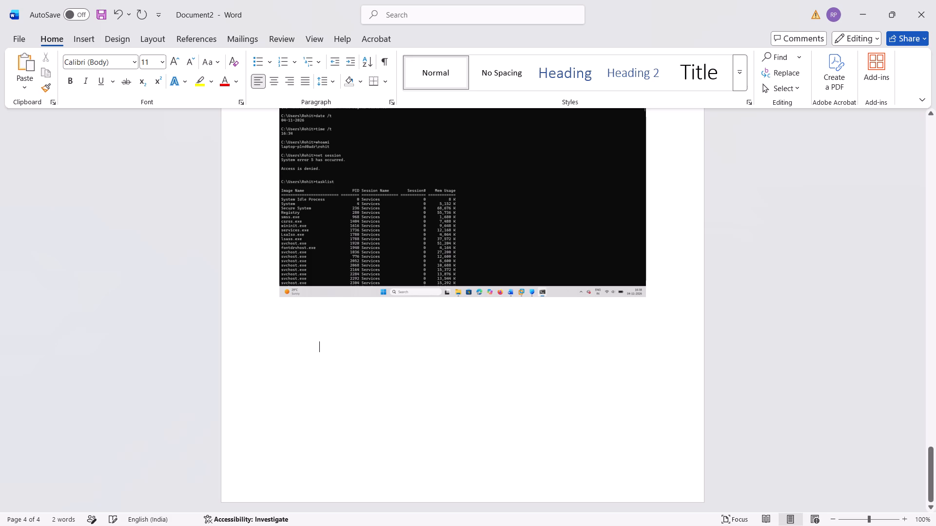
pyautogui.click(84, 39)
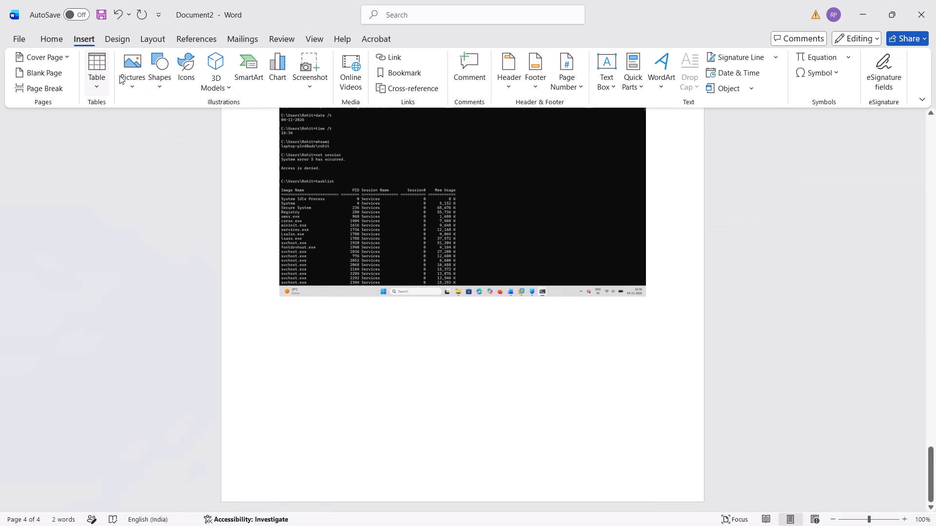
pyautogui.click(130, 81)
pyautogui.click(149, 122)
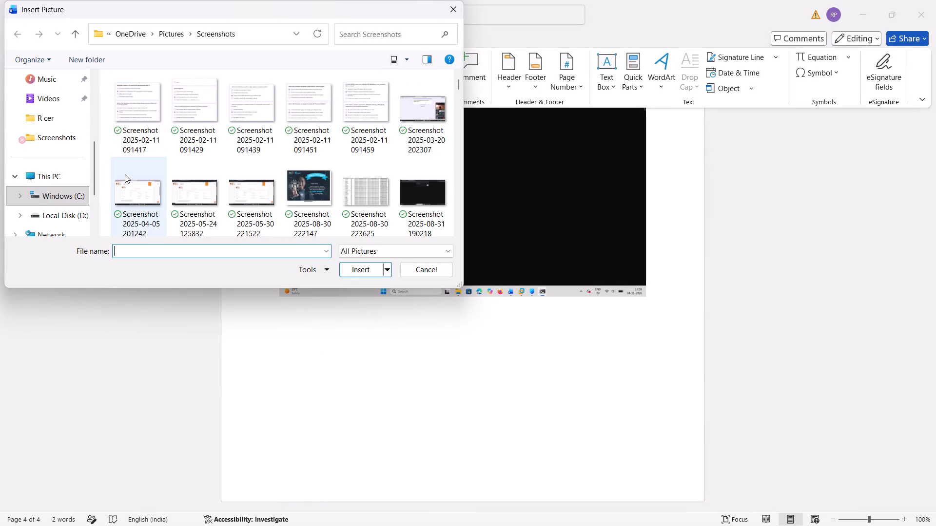
pyautogui.scroll(-20, 125, 174)
pyautogui.scroll(-20, 125, 174)
pyautogui.scroll(-20, 125, 174)
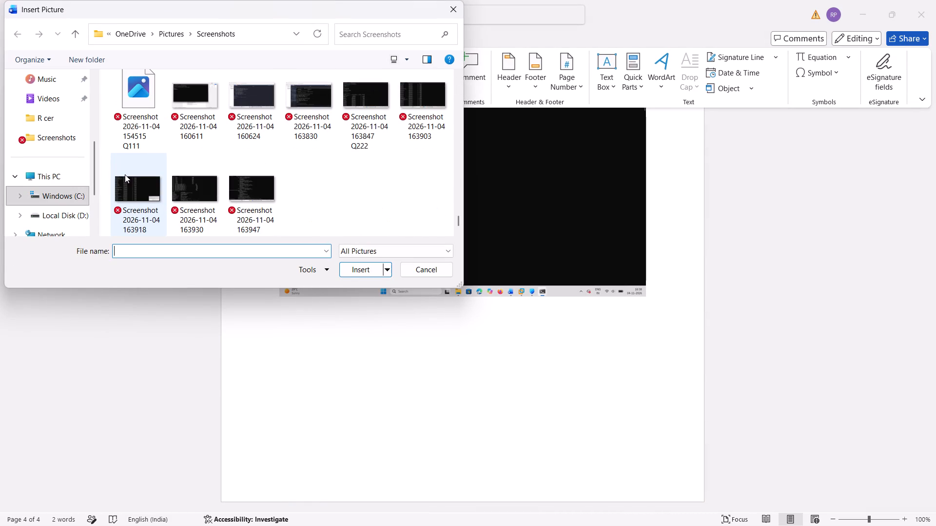
pyautogui.click(145, 216)
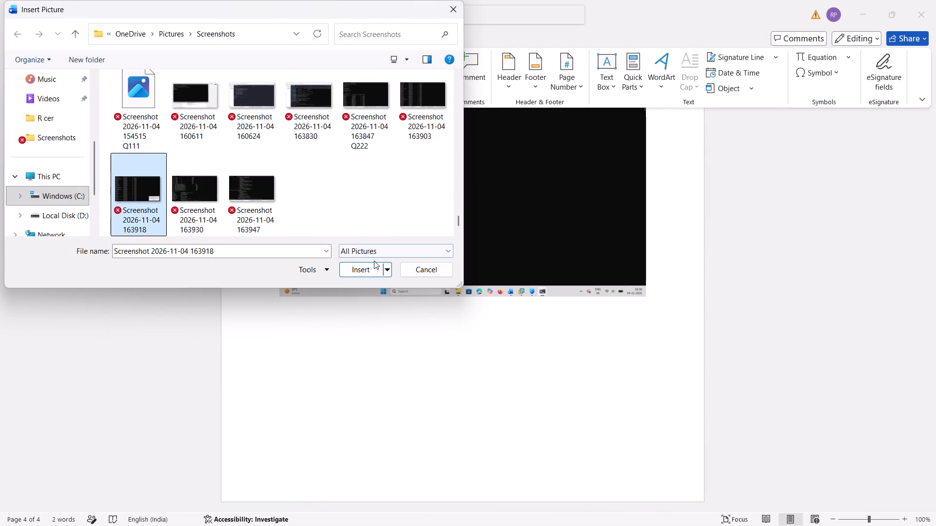
pyautogui.click(372, 273)
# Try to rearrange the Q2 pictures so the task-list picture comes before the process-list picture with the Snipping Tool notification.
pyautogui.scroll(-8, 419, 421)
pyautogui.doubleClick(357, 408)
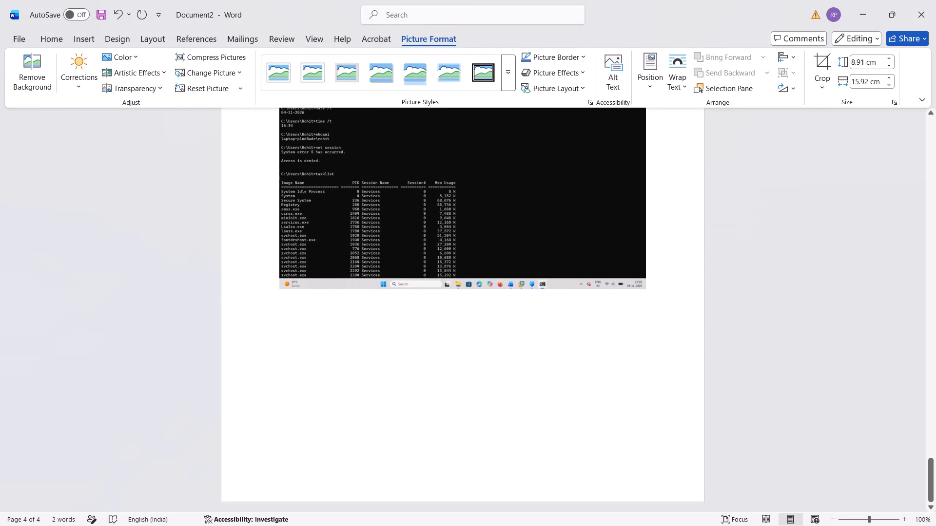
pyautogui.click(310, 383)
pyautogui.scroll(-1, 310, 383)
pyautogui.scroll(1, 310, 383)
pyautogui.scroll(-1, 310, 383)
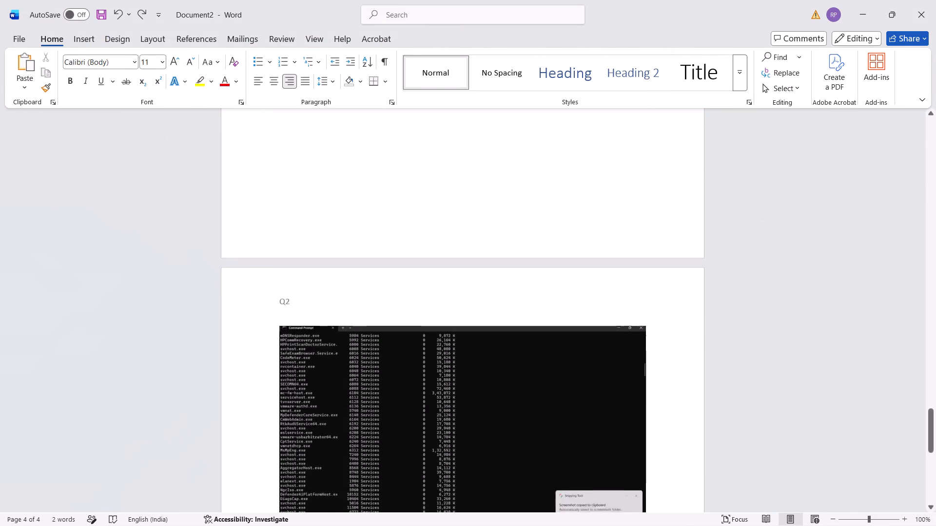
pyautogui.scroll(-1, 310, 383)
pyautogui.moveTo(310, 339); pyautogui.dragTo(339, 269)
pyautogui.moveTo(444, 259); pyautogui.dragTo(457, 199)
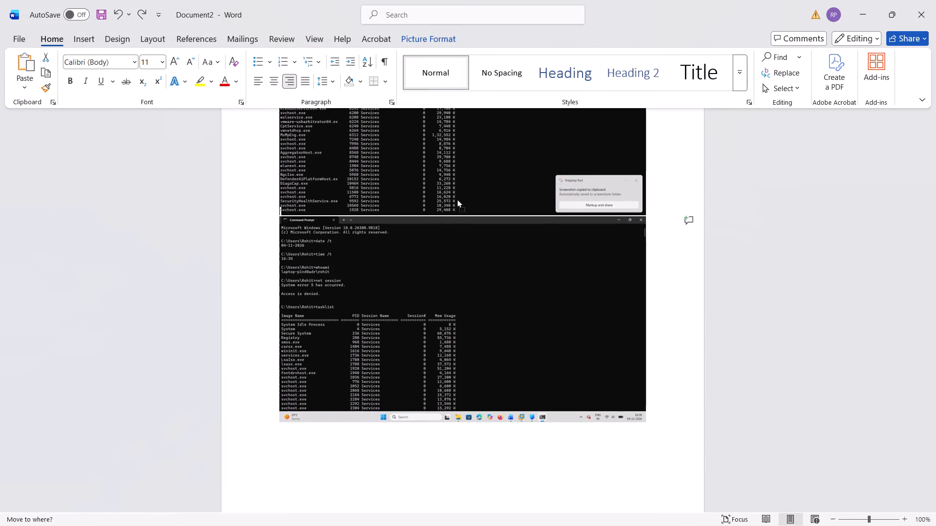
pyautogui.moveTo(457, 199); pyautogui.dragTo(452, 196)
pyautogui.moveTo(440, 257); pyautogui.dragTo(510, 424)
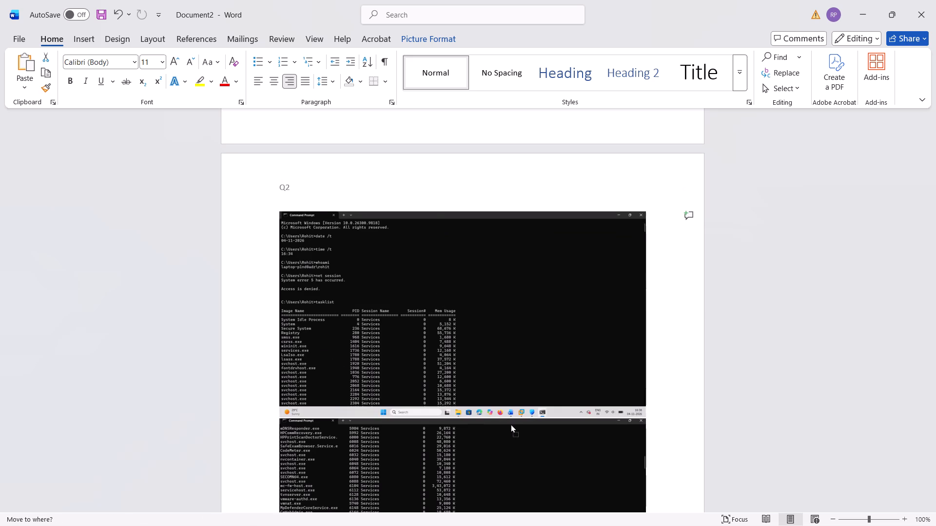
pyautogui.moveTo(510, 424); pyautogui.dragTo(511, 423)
pyautogui.click(300, 472)
pyautogui.click(300, 472)
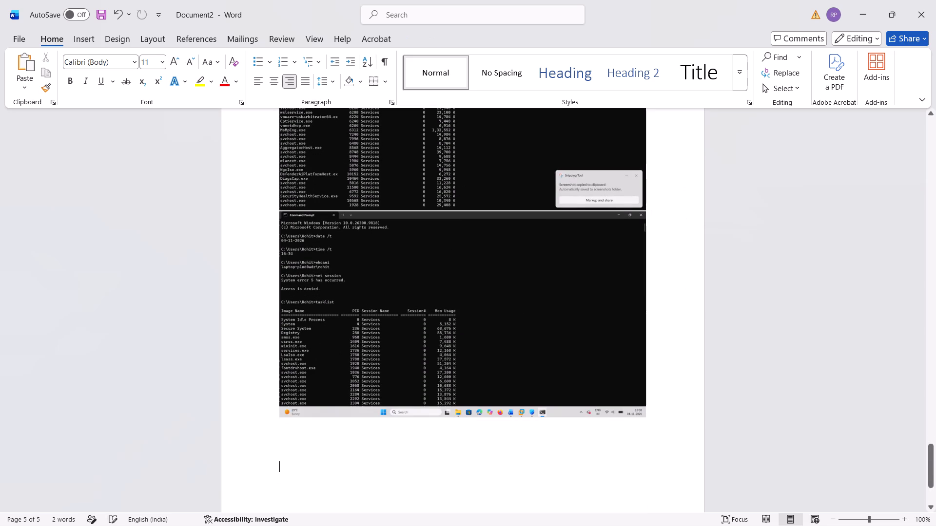
pyautogui.click(91, 41)
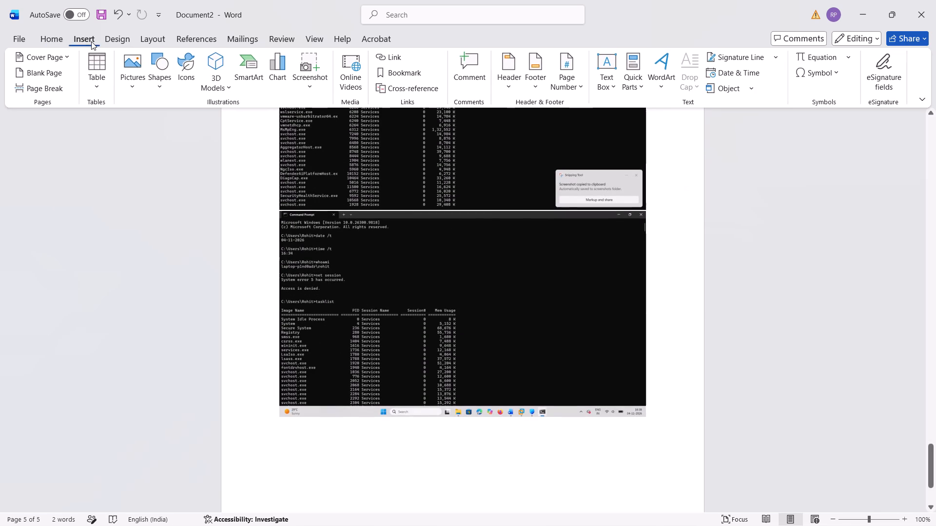
pyautogui.click(129, 80)
pyautogui.click(148, 115)
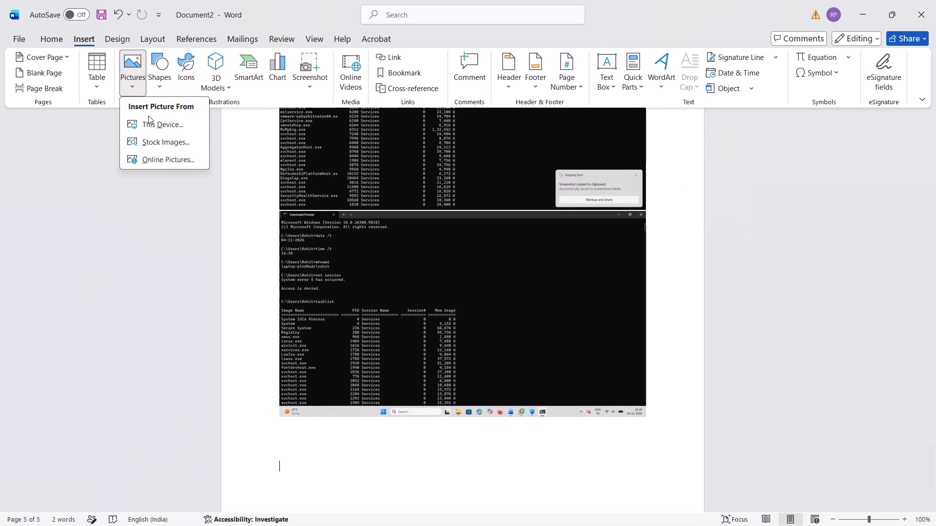
pyautogui.click(151, 125)
pyautogui.scroll(-9, 151, 125)
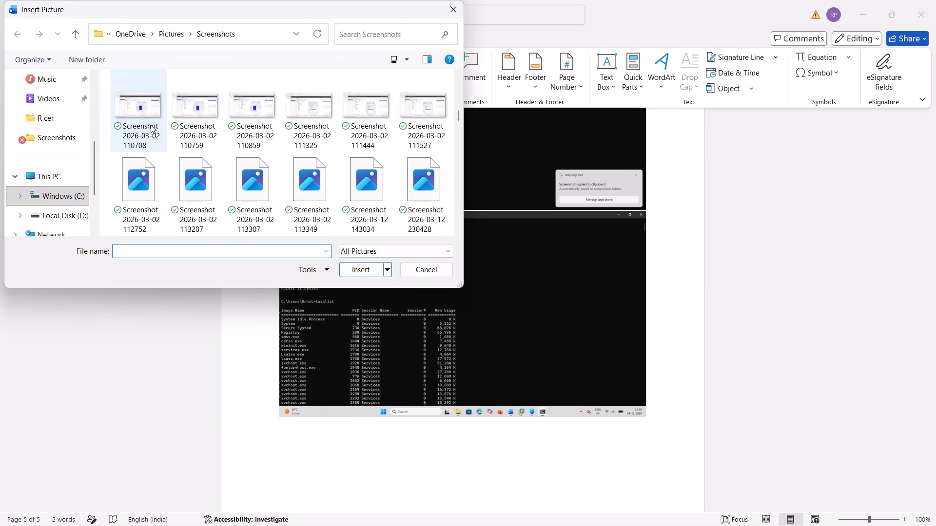
pyautogui.scroll(-20, 151, 125)
pyautogui.scroll(-3, 151, 125)
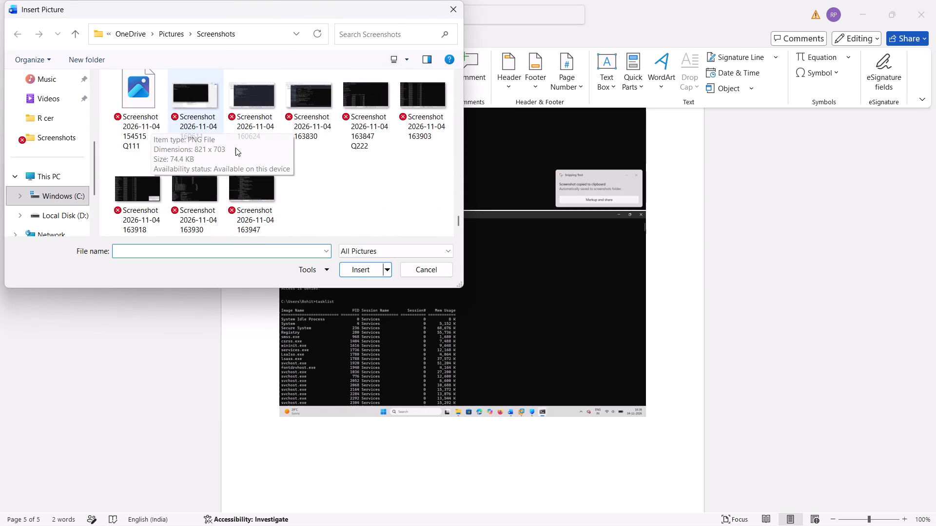
pyautogui.click(148, 217)
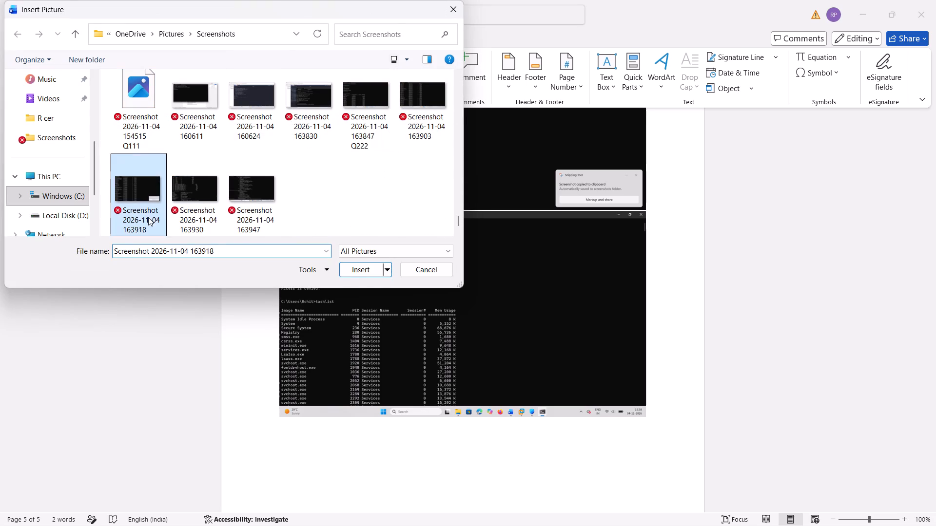
pyautogui.click(360, 272)
pyautogui.scroll(2, 245, 305)
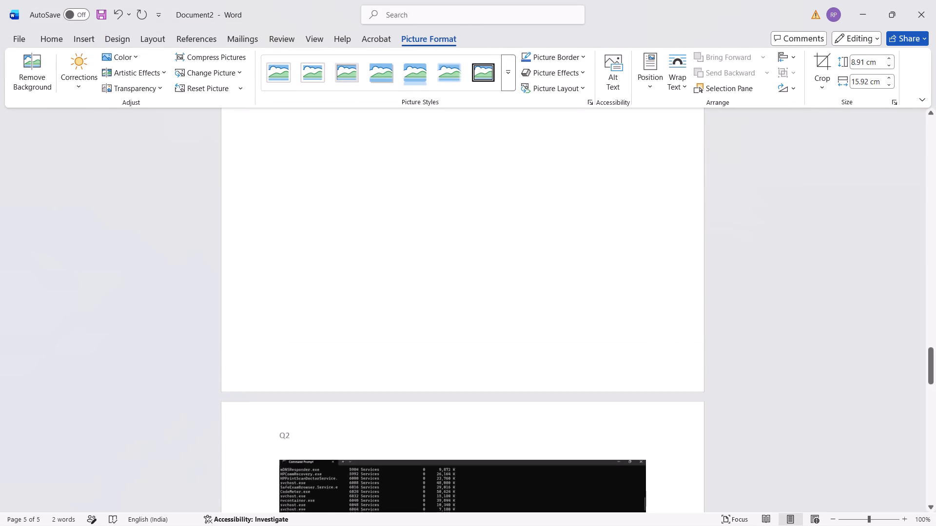
pyautogui.scroll(4, 245, 305)
pyautogui.scroll(-3, 245, 305)
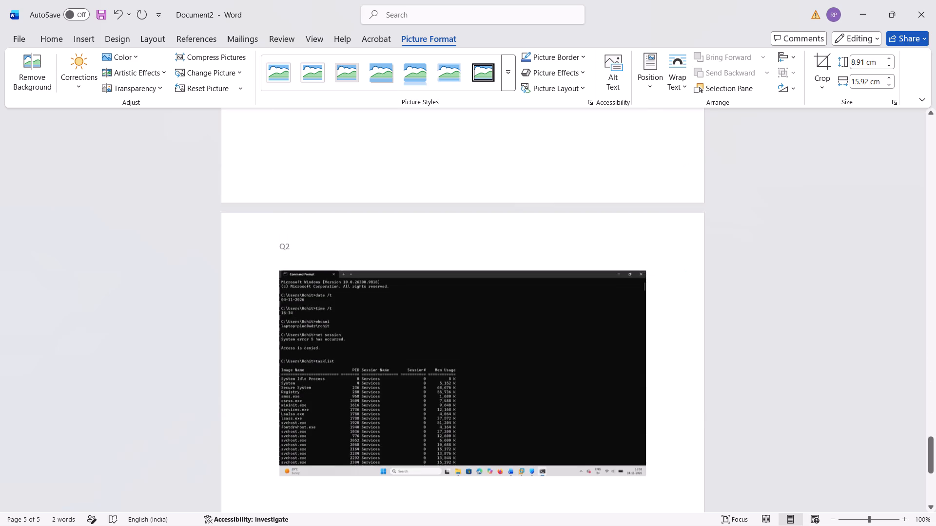
pyautogui.scroll(7, 281, 351)
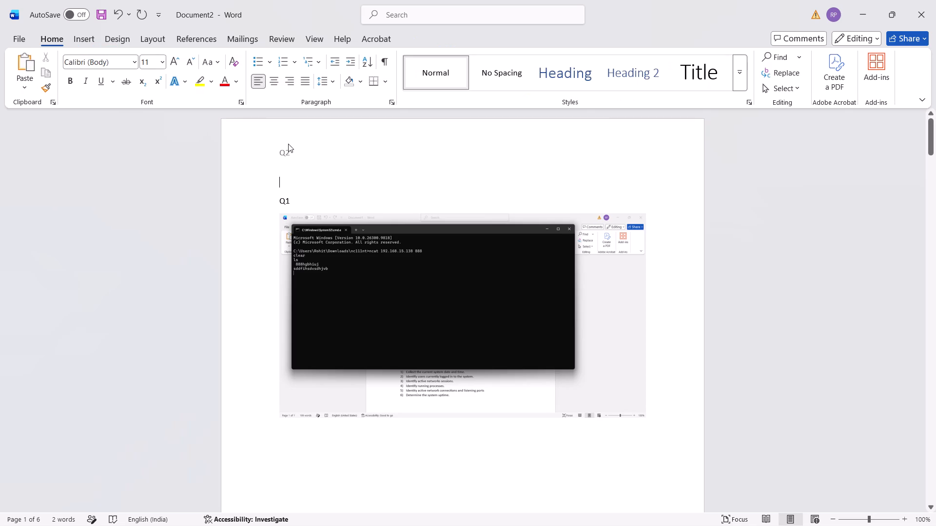
pyautogui.click(285, 153)
# Close the Word document containing the Q1 and Q2 pictures and discard its changes.
pyautogui.click(932, 0)
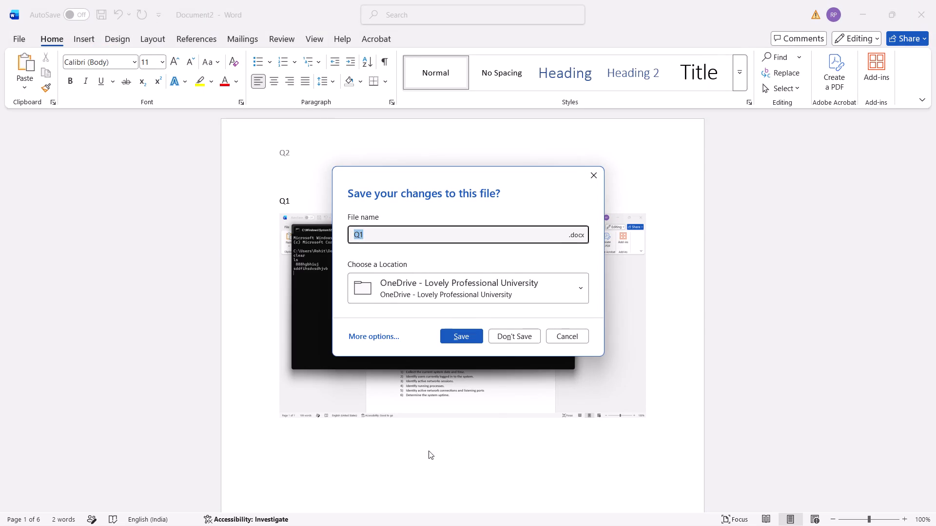
pyautogui.click(505, 341)
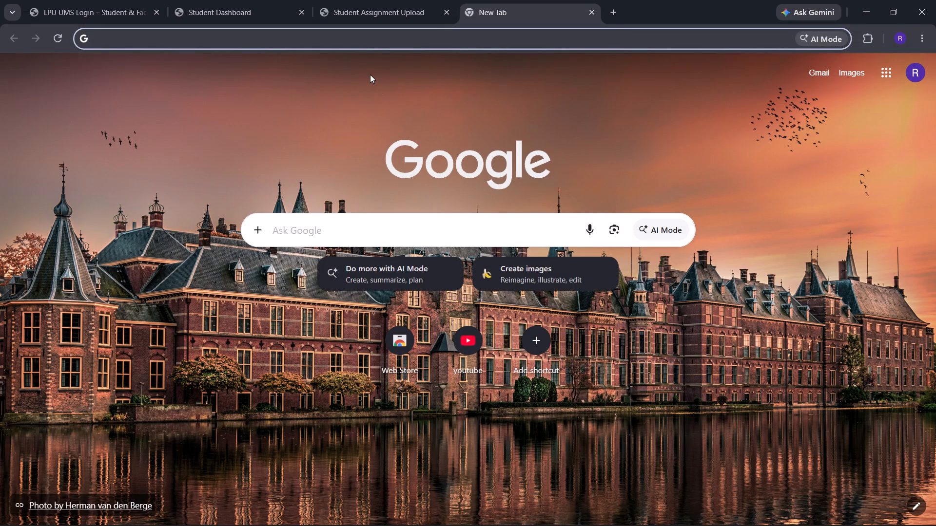
# Launch Word again from the Start screen's pinned apps.
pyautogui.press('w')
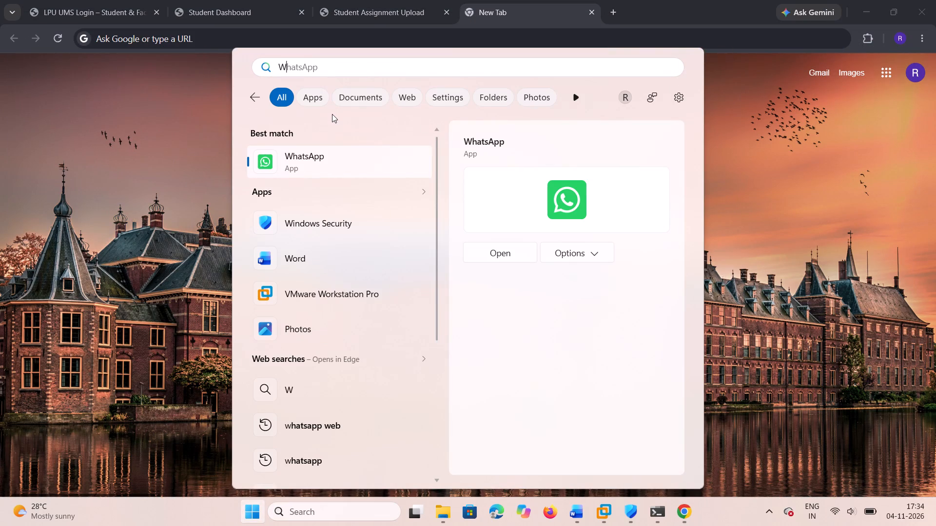
pyautogui.press('BackSpace')
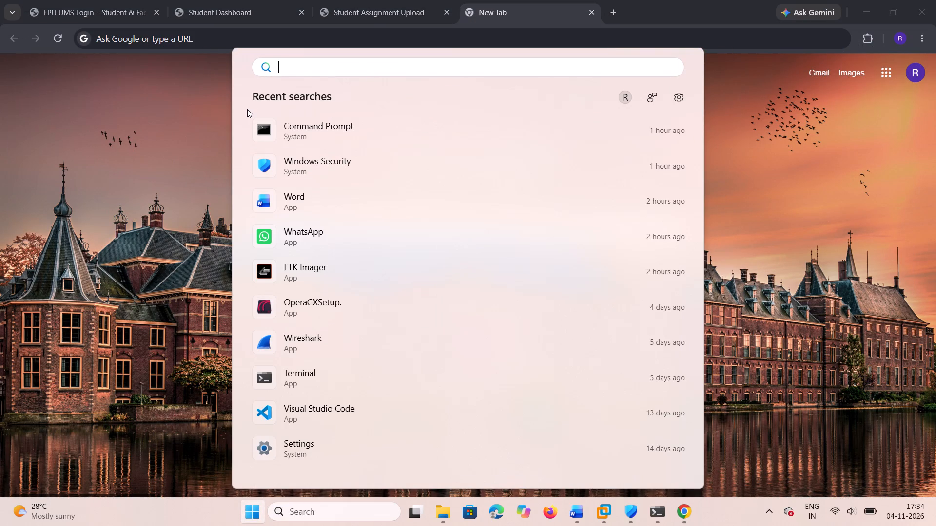
pyautogui.press('BackSpace')
pyautogui.press('BackSpace')
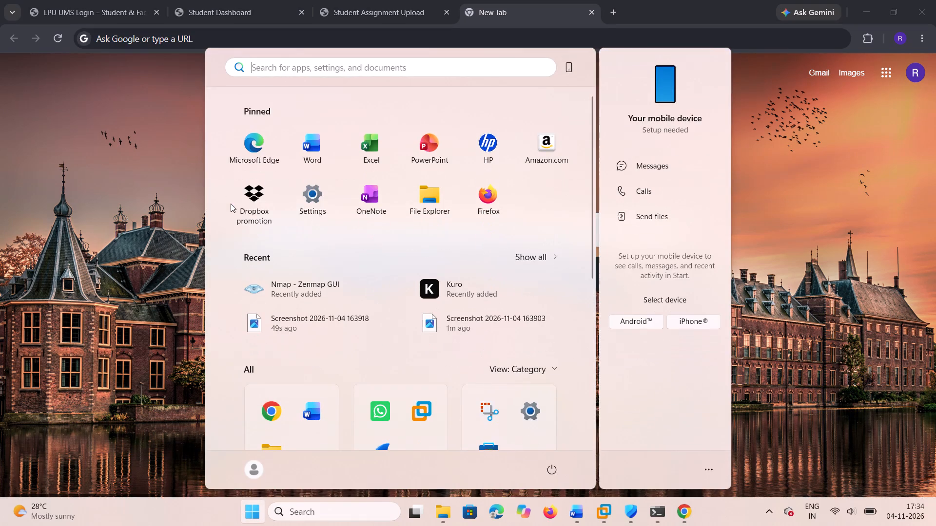
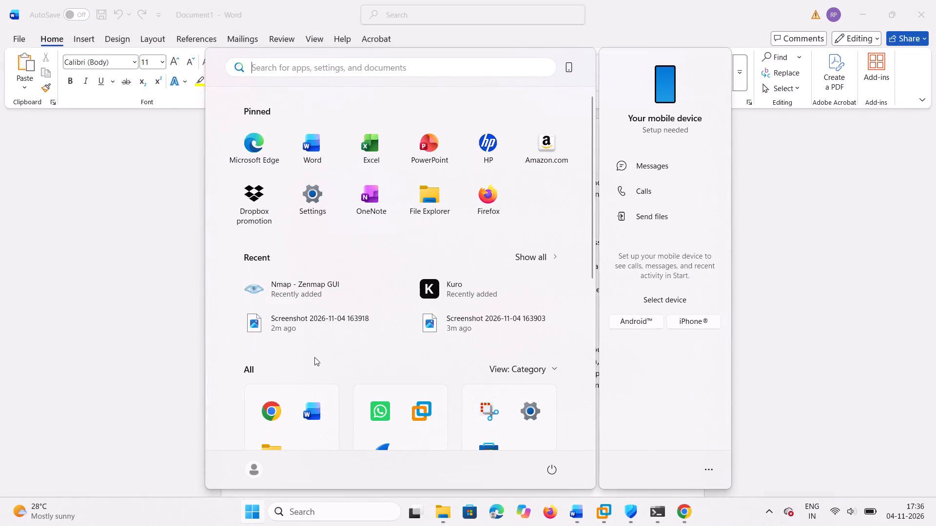
pyautogui.click(313, 152)
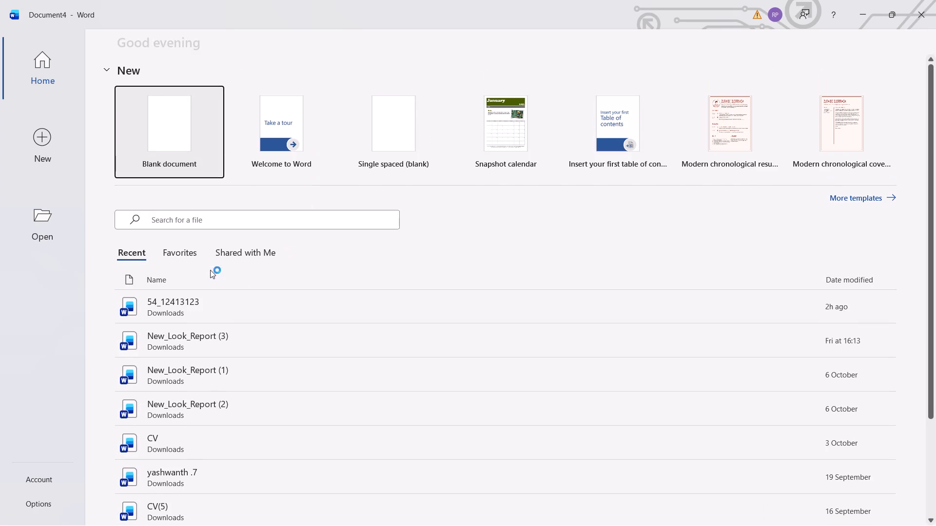
pyautogui.click(153, 143)
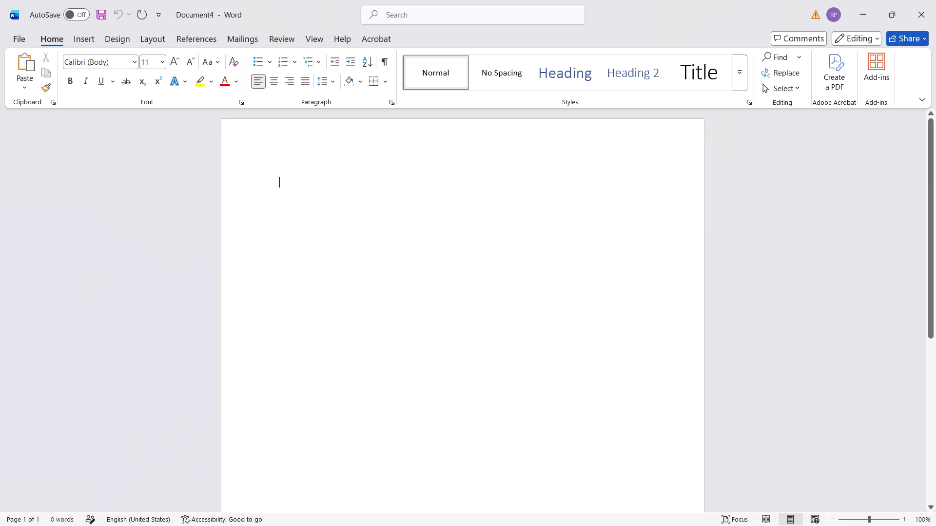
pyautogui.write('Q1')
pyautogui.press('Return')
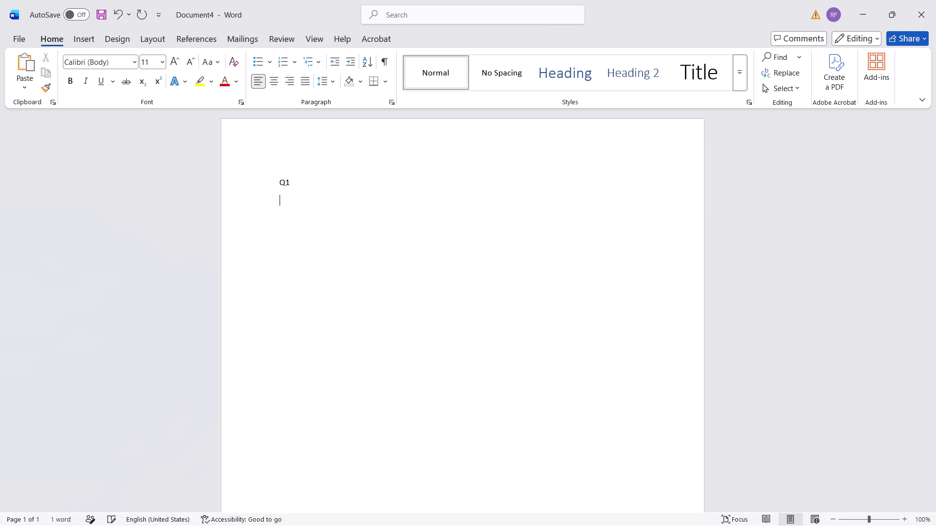
pyautogui.click(81, 38)
pyautogui.click(135, 75)
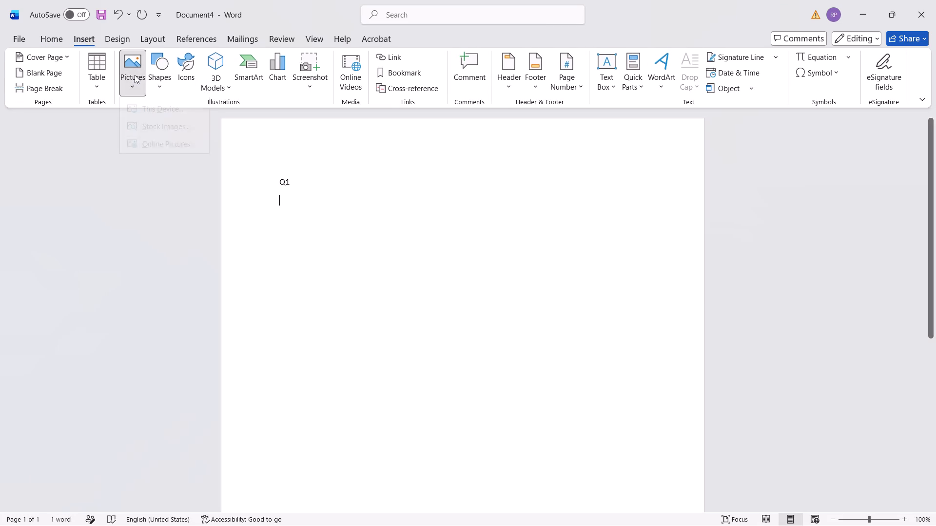
pyautogui.click(155, 120)
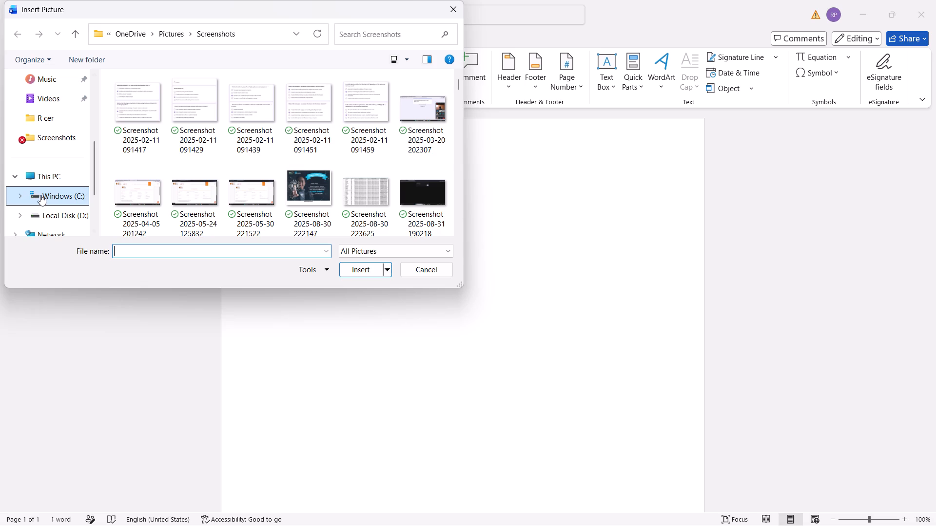
pyautogui.click(51, 141)
pyautogui.scroll(-20, 172, 157)
pyautogui.scroll(-20, 172, 157)
pyautogui.scroll(-20, 172, 157)
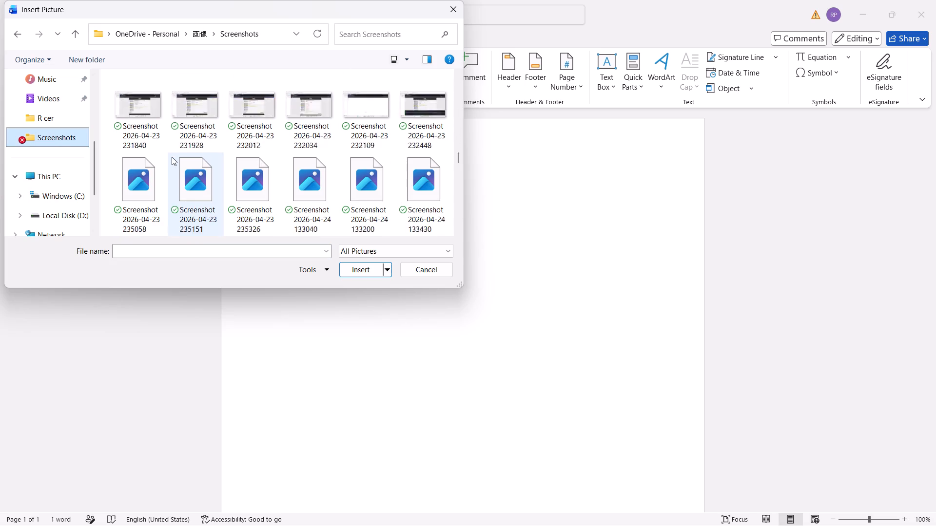
pyautogui.scroll(-20, 172, 157)
pyautogui.scroll(-20, 172, 157)
pyautogui.scroll(-20, 172, 157)
pyautogui.click(176, 112)
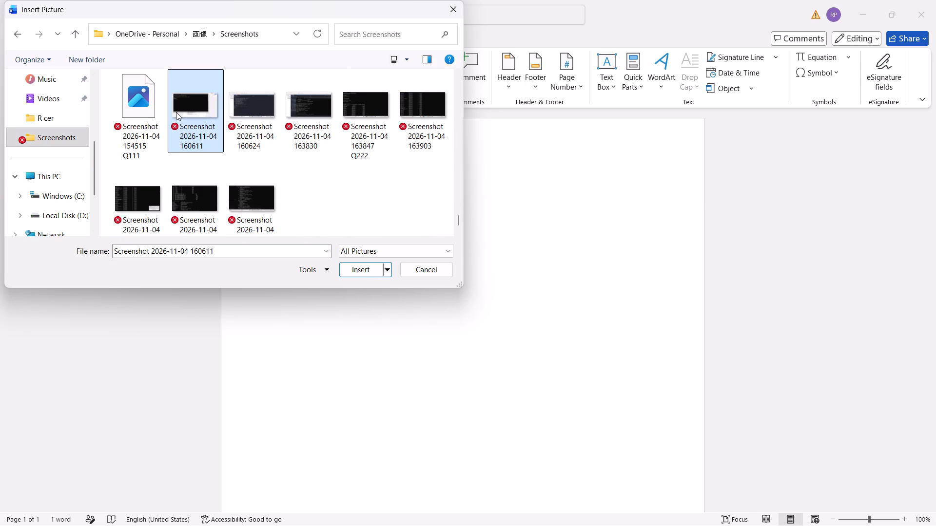
pyautogui.click(141, 103)
pyautogui.click(364, 271)
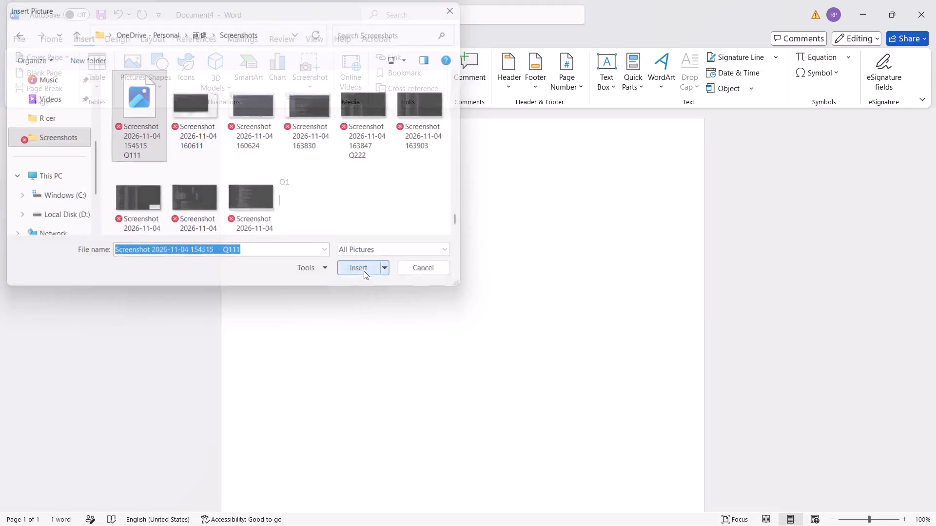
pyautogui.click(310, 425)
pyautogui.doubleClick(310, 425)
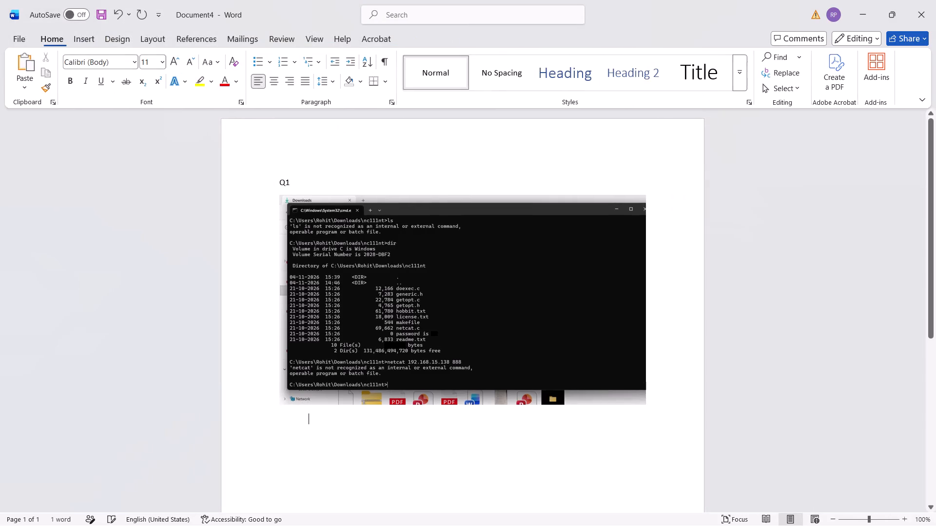
pyautogui.click(299, 436)
pyautogui.tripleClick(295, 446)
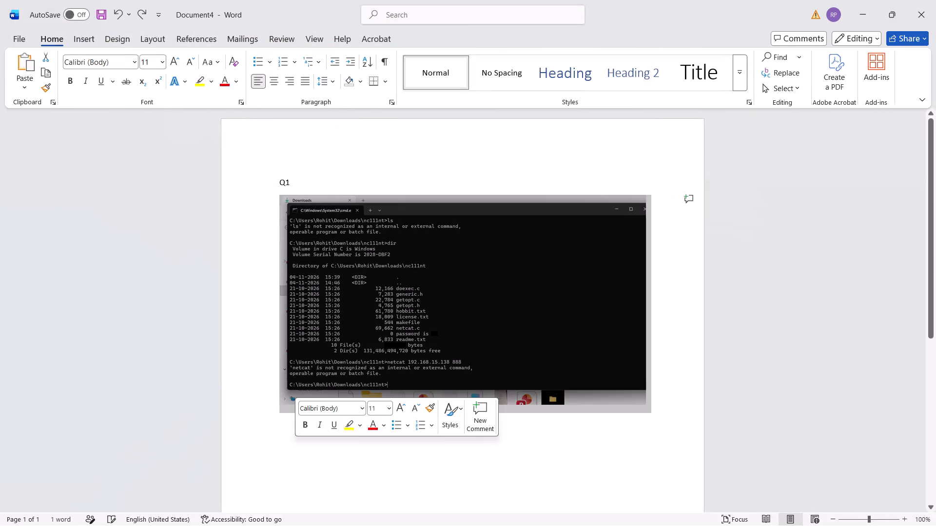
pyautogui.click(284, 448)
pyautogui.doubleClick(284, 448)
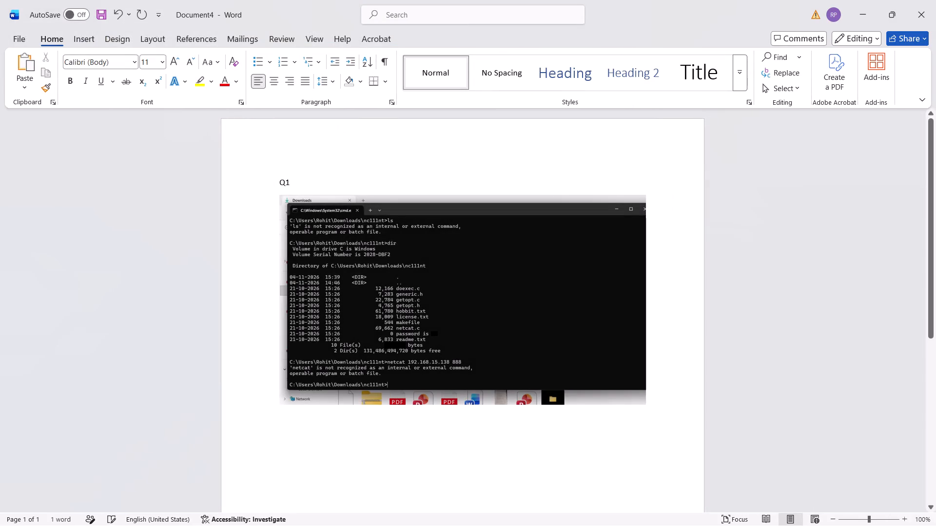
pyautogui.click(84, 44)
pyautogui.click(125, 78)
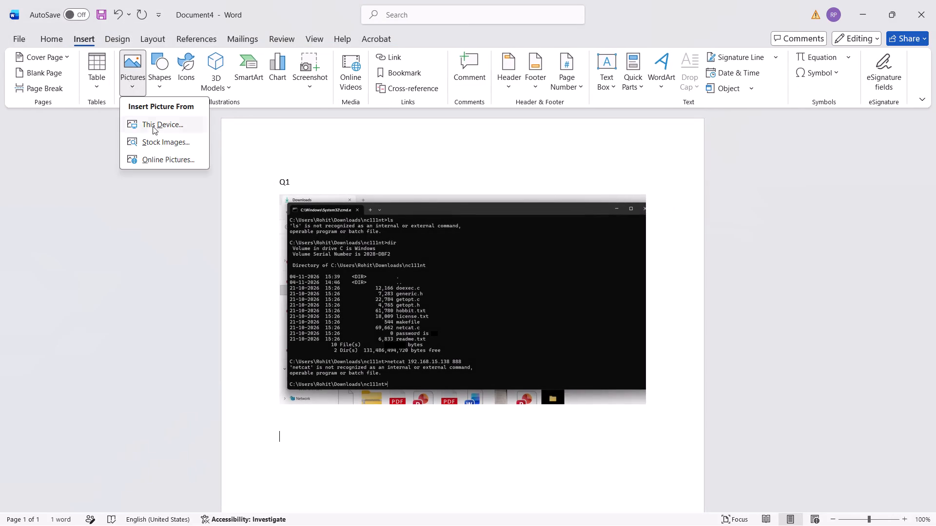
pyautogui.click(160, 122)
pyautogui.scroll(-7, 193, 150)
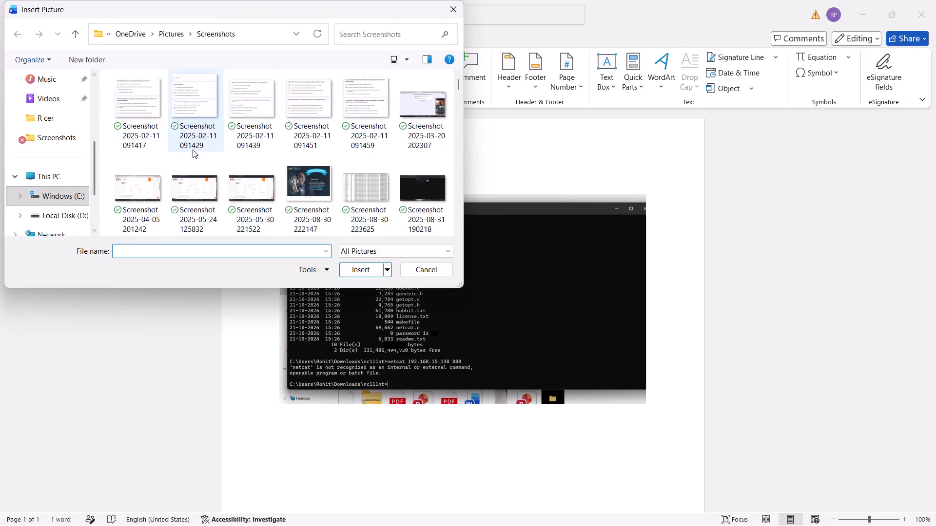
pyautogui.scroll(-20, 193, 150)
pyautogui.scroll(-20, 193, 150)
pyautogui.scroll(-20, 193, 150)
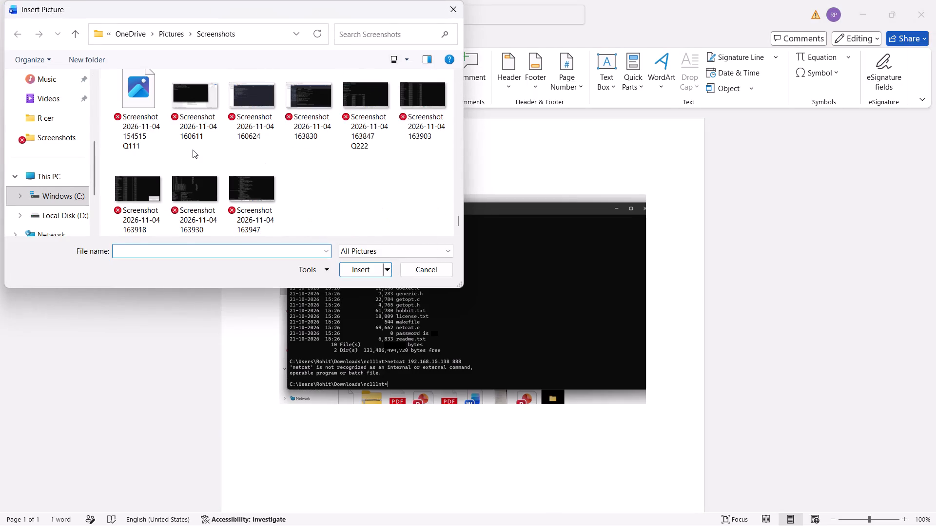
pyautogui.click(194, 118)
pyautogui.doubleClick(349, 268)
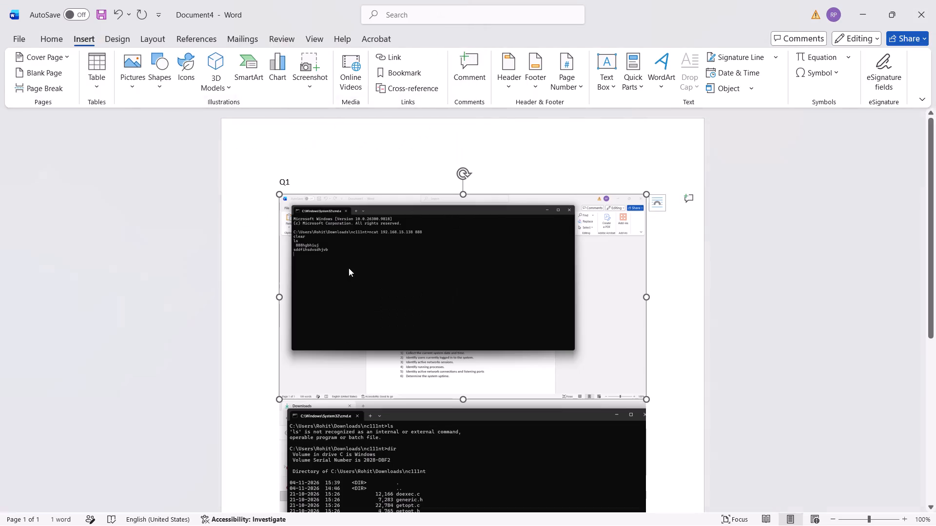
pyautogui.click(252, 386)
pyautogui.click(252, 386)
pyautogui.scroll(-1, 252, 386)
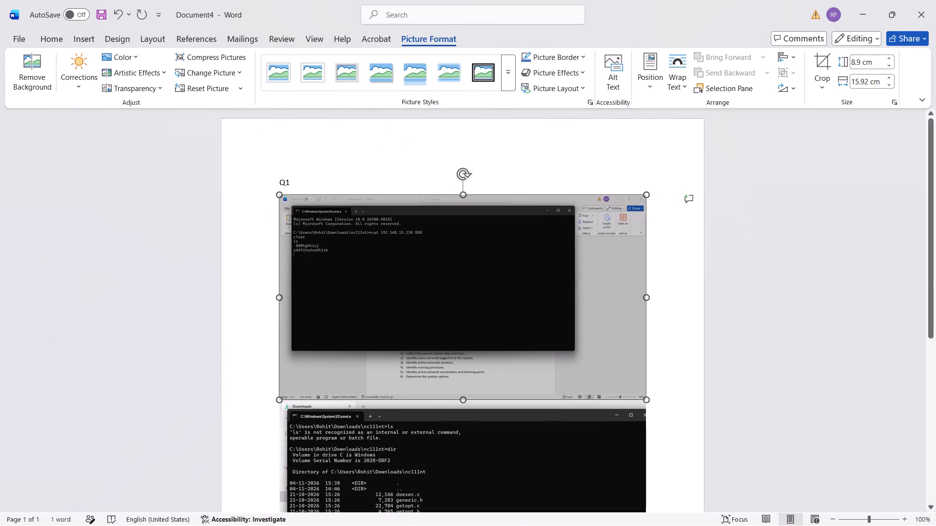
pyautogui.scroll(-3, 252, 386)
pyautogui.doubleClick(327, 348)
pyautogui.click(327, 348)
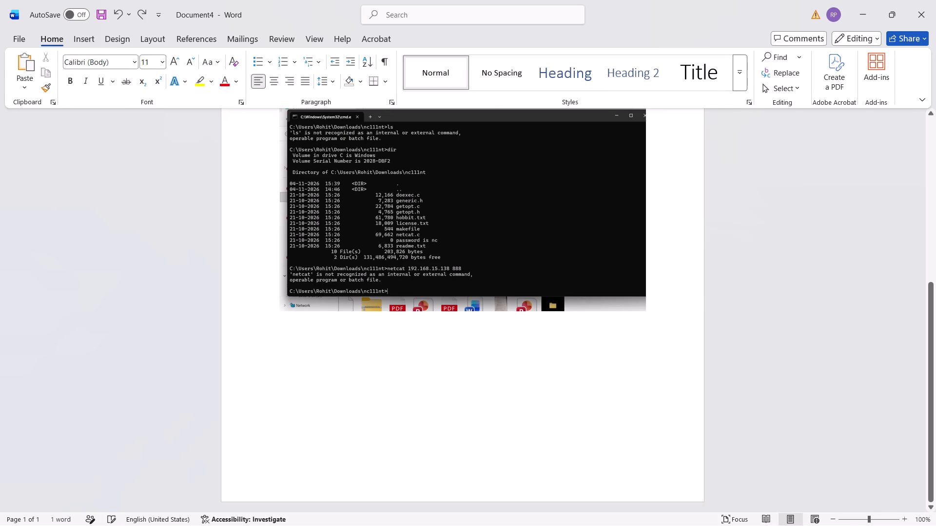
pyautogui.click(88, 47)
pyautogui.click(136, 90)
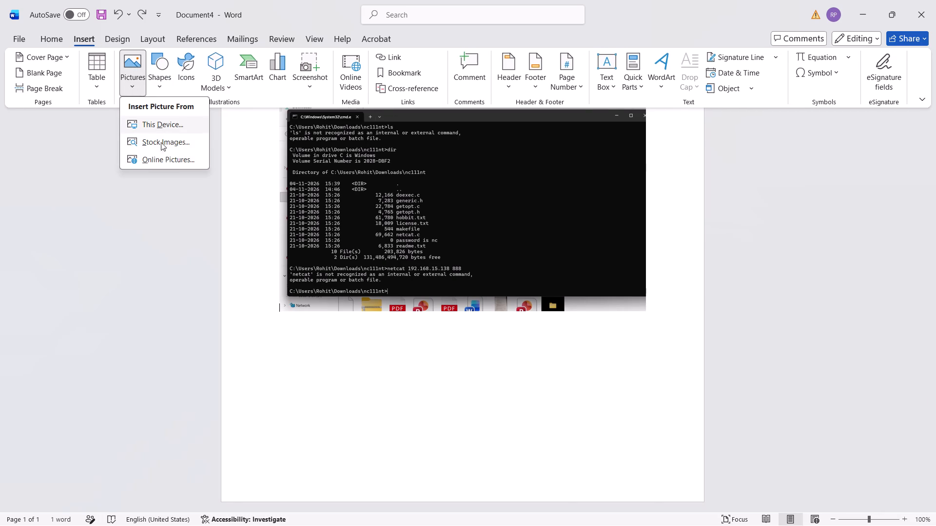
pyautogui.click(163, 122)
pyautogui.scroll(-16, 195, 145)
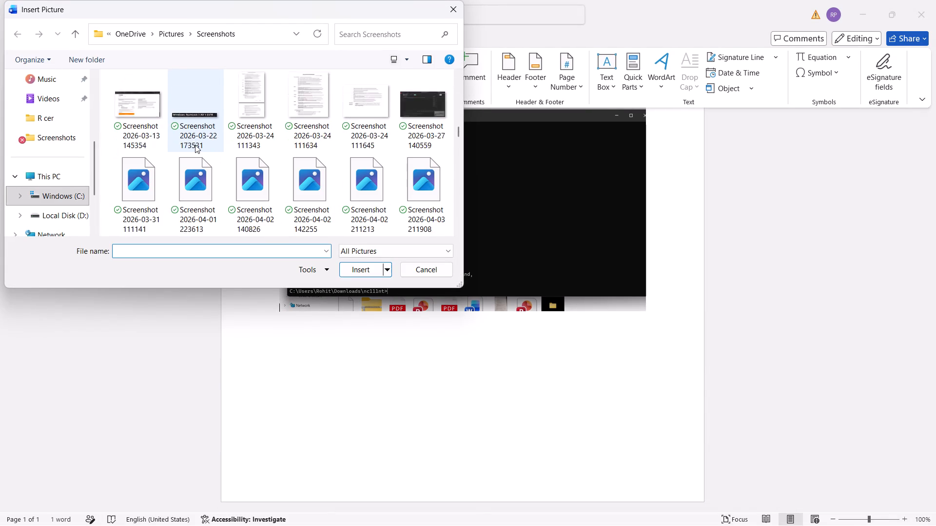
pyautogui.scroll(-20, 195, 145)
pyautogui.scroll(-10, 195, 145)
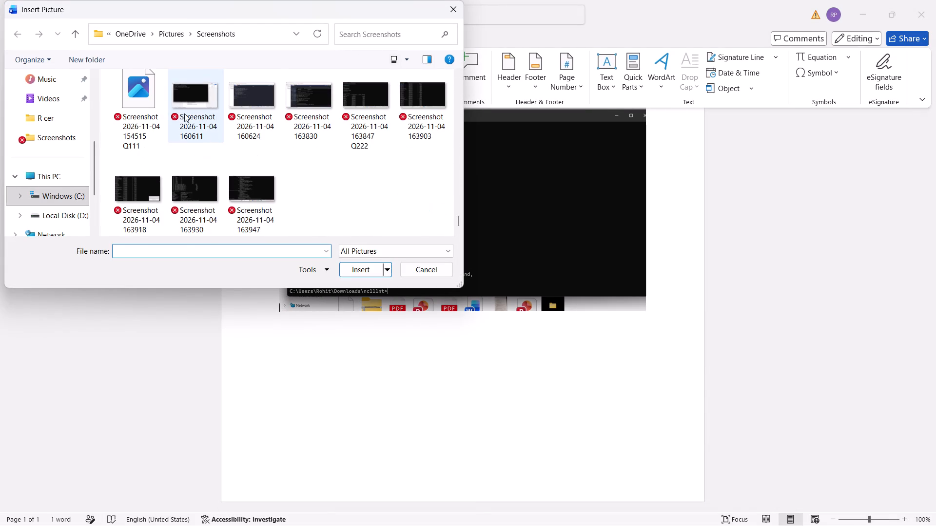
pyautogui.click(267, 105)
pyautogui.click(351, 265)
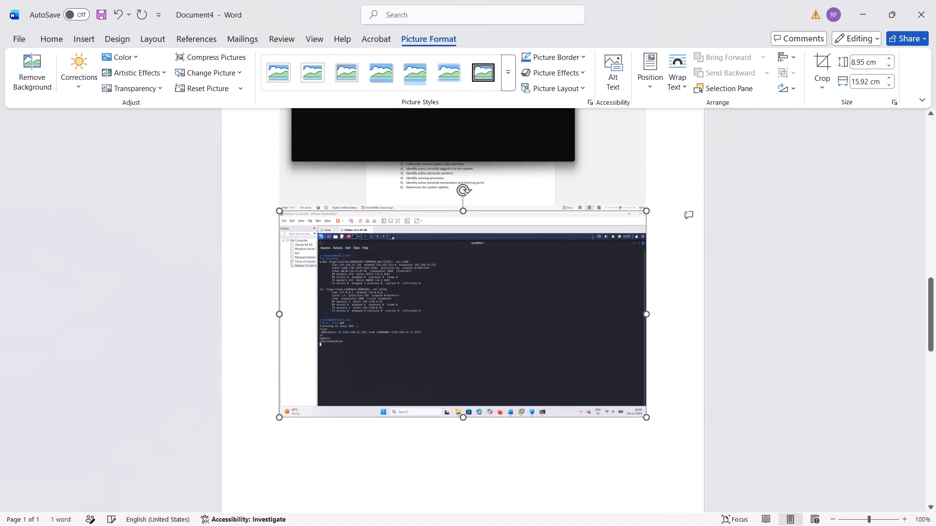
pyautogui.click(79, 43)
pyautogui.click(125, 79)
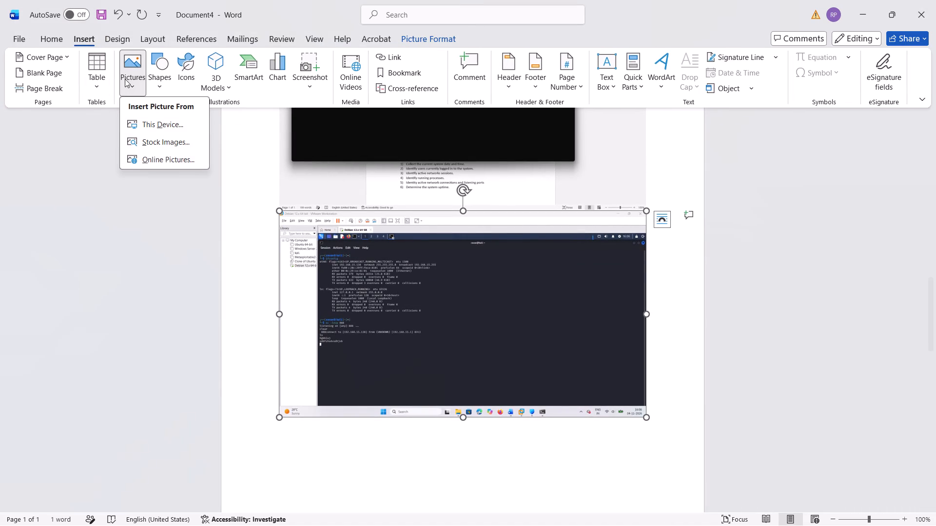
pyautogui.click(151, 115)
pyautogui.click(152, 118)
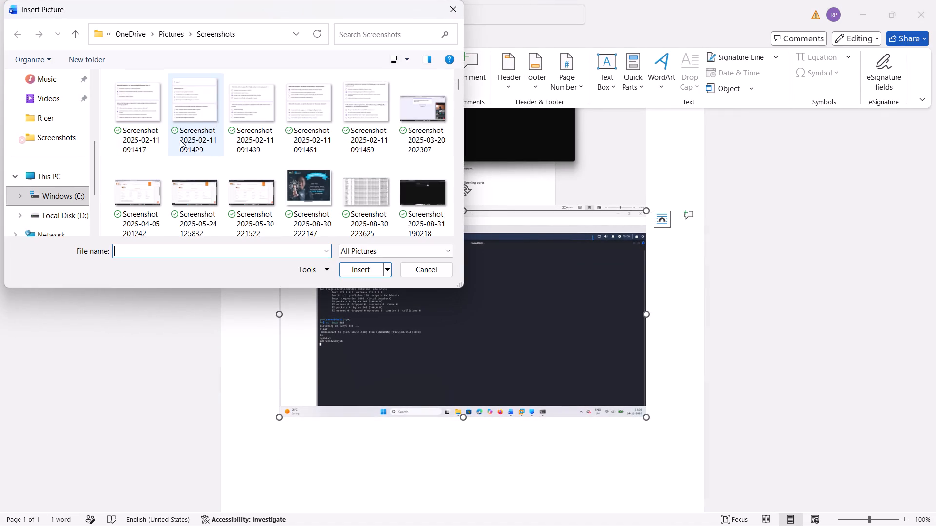
pyautogui.scroll(-20, 180, 140)
pyautogui.scroll(-20, 180, 140)
pyautogui.scroll(-3, 180, 140)
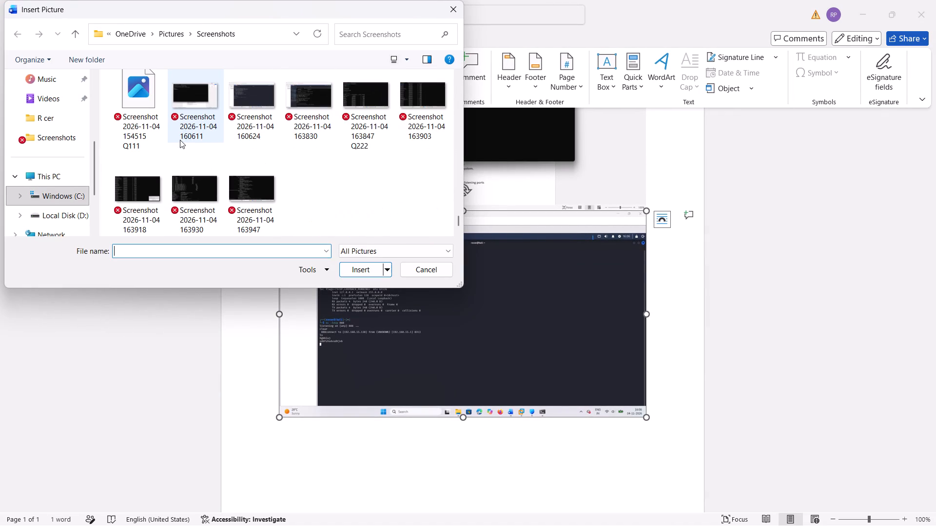
pyautogui.click(307, 114)
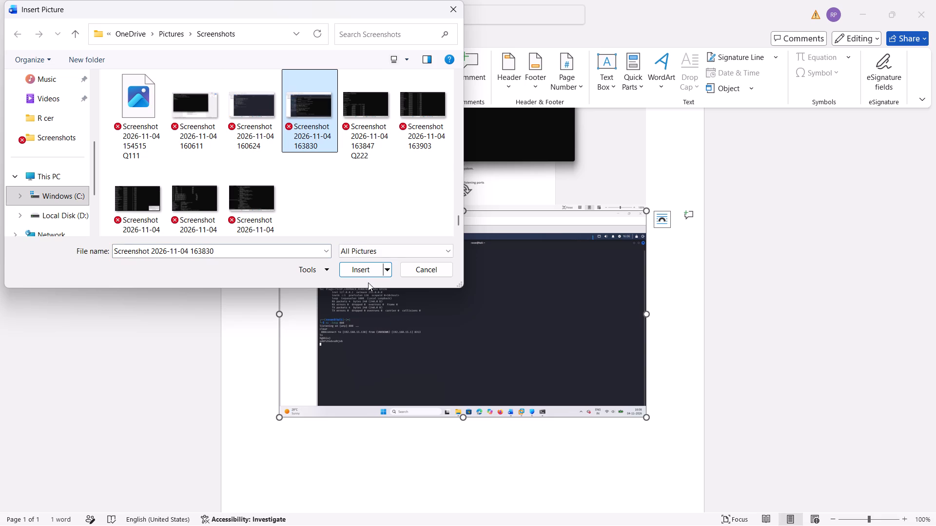
pyautogui.click(355, 270)
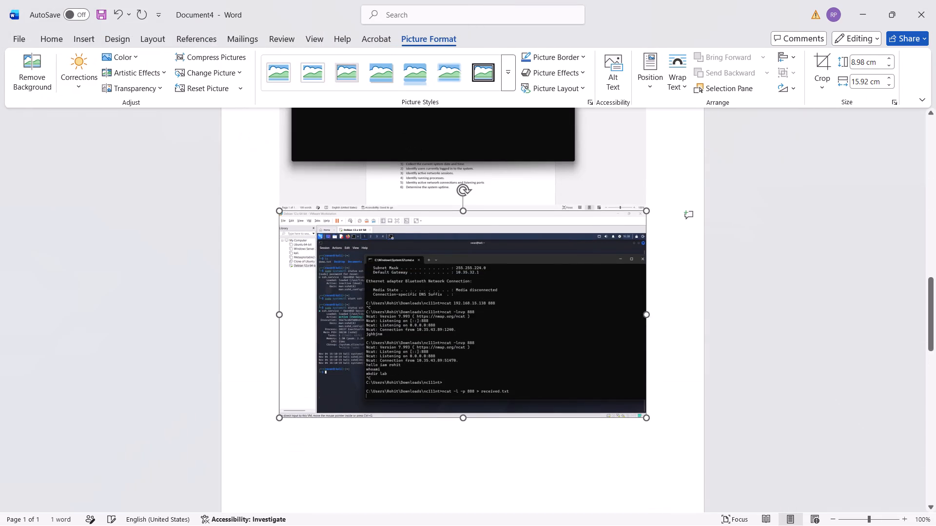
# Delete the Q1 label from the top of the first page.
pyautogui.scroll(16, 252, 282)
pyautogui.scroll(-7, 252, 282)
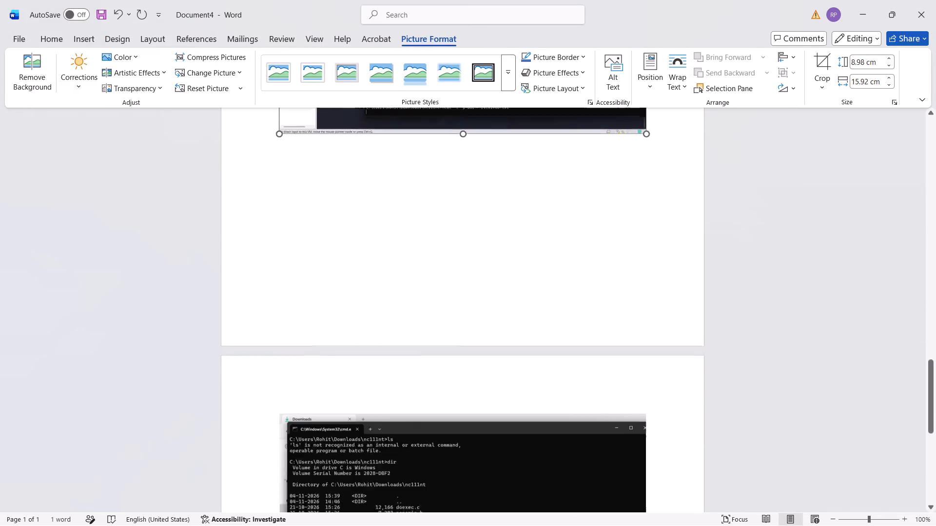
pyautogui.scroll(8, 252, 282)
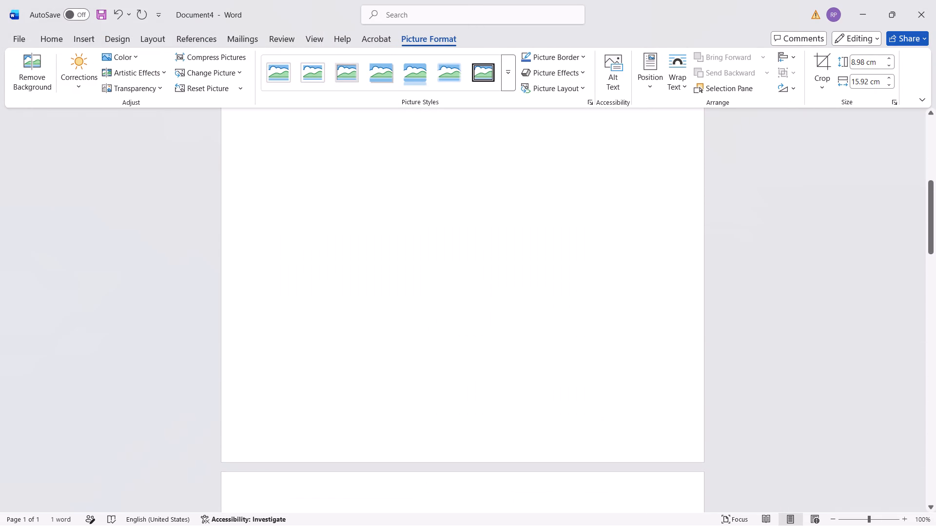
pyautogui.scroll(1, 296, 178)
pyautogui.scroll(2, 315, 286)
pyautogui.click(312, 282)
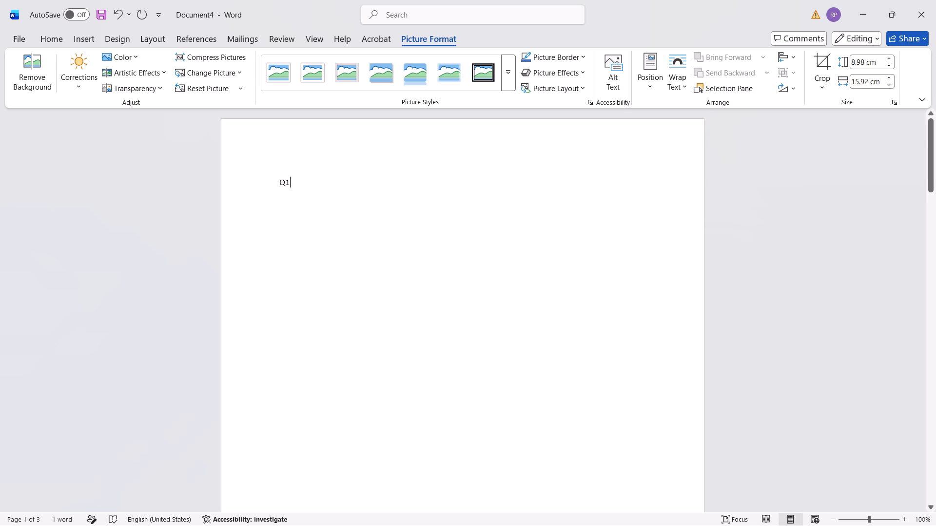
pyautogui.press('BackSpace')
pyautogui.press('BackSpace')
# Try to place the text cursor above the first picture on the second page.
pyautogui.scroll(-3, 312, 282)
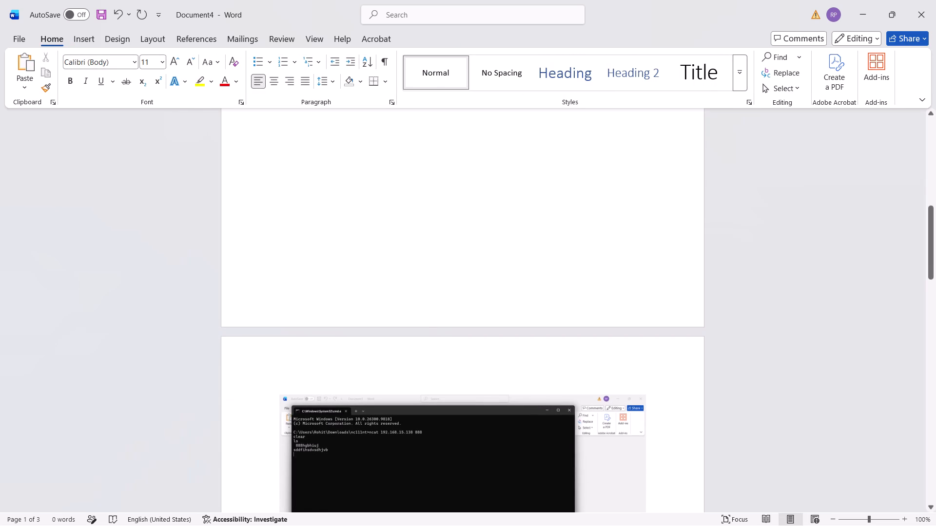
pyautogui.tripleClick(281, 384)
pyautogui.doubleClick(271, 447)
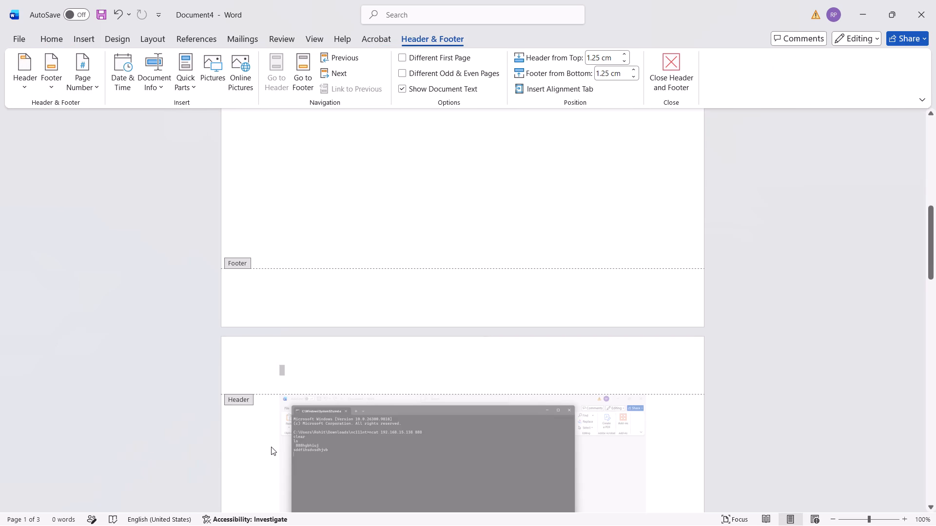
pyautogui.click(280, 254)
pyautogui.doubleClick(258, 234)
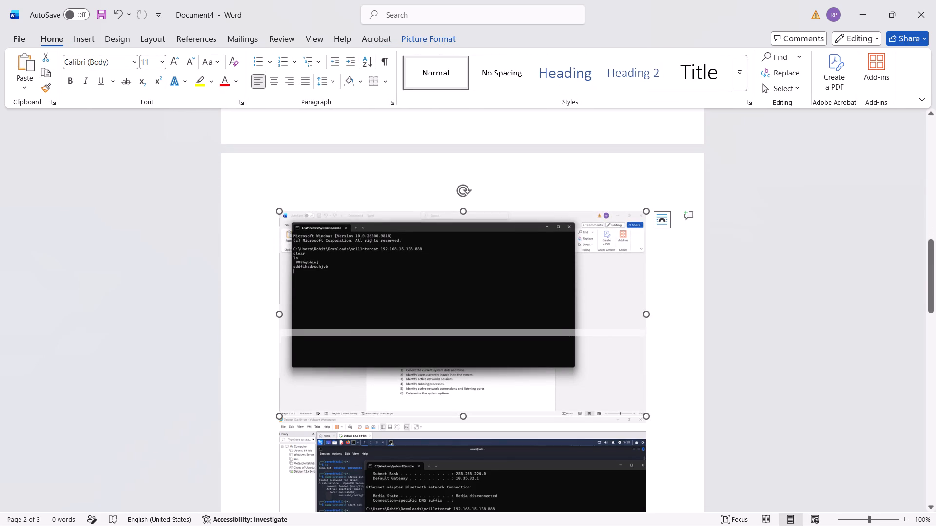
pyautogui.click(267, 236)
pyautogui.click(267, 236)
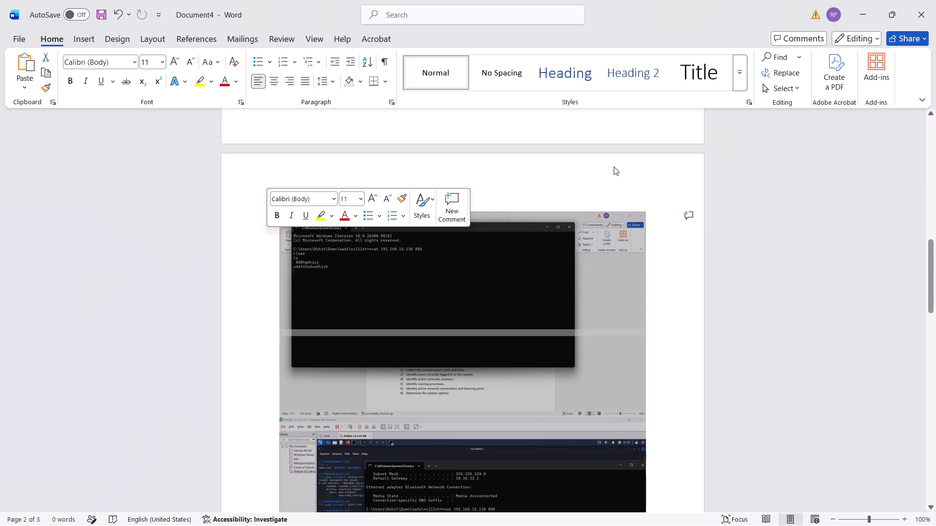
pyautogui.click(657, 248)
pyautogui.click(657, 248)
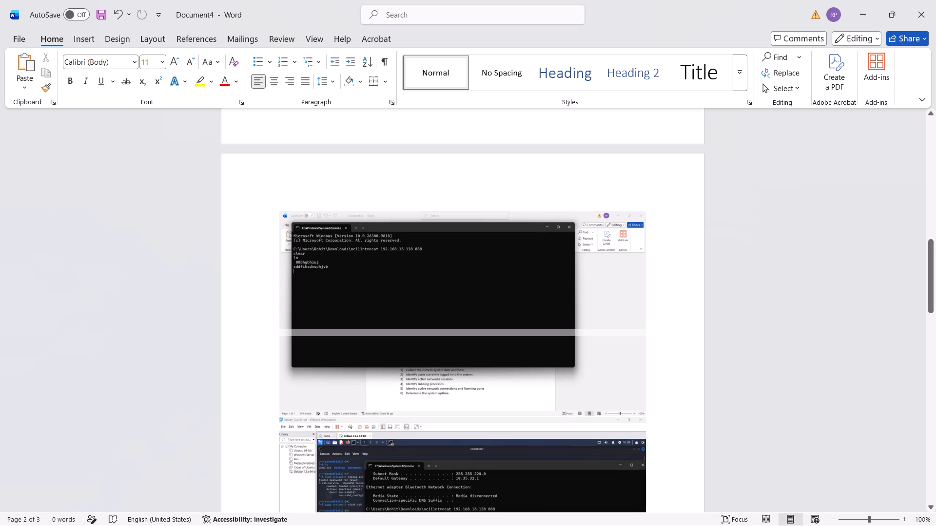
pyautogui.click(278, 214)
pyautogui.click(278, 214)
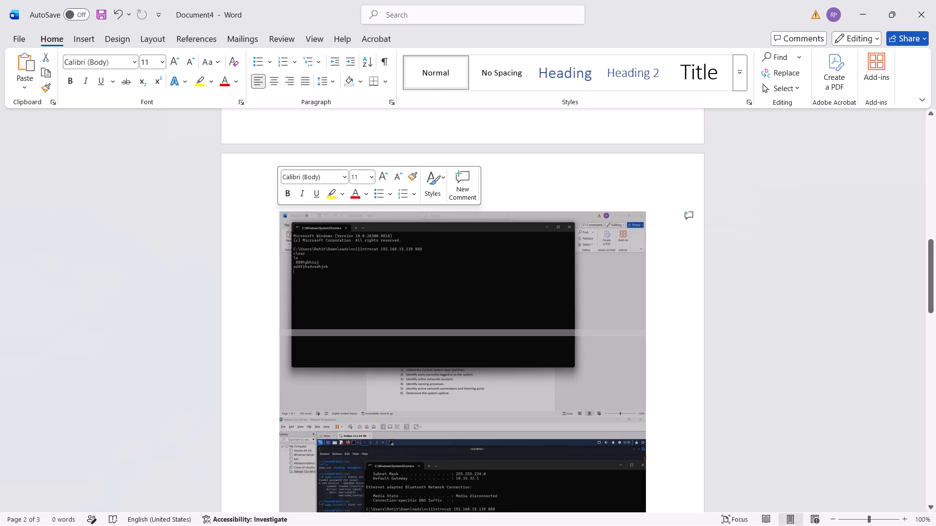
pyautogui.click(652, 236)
# Enter the label Q1 at the top of the first page.
pyautogui.scroll(6, 652, 236)
pyautogui.click(413, 288)
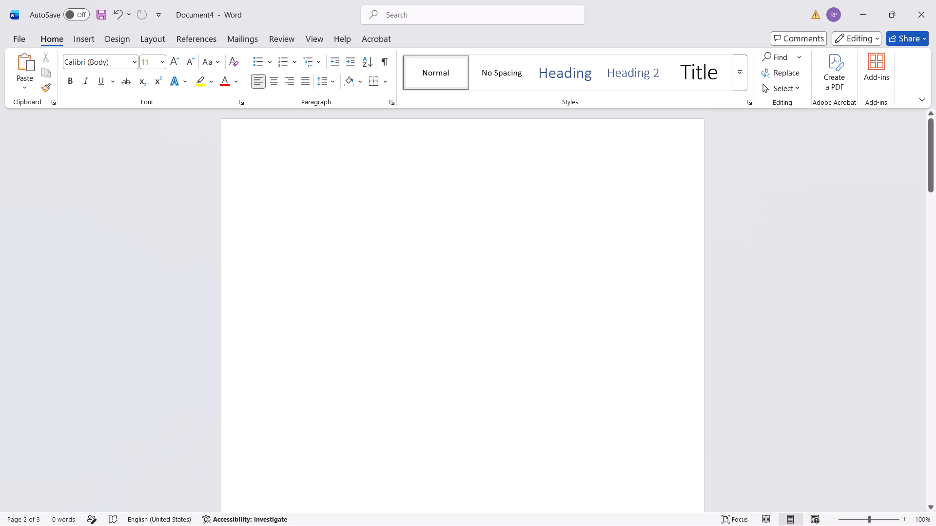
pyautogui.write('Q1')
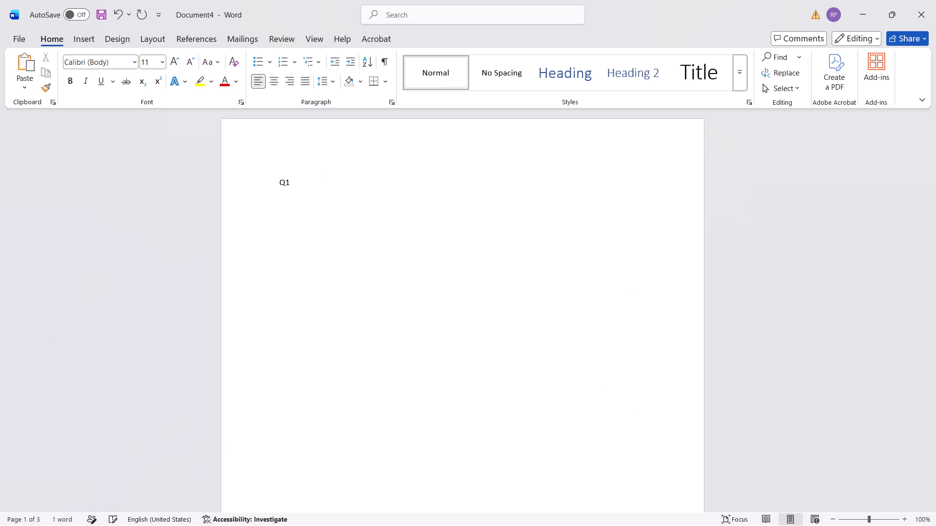
pyautogui.scroll(-3, 413, 288)
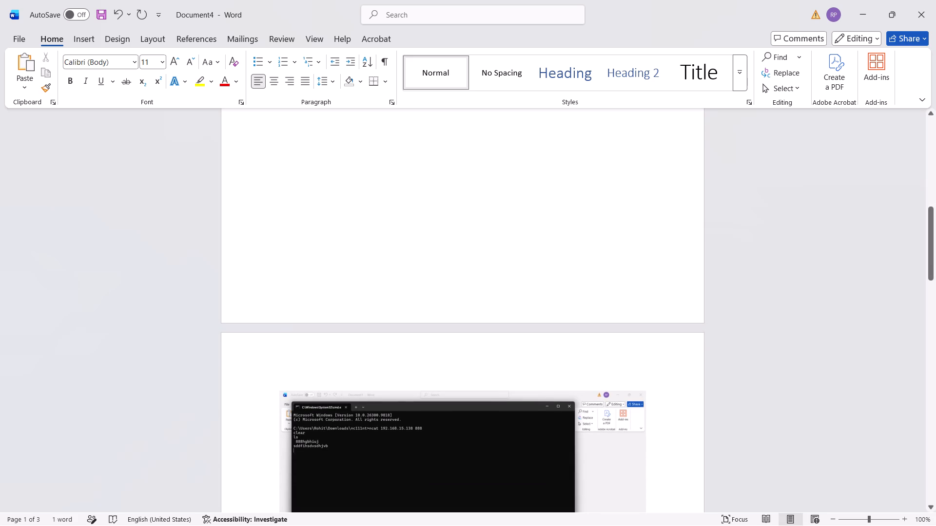
# Move the first picture from the second page to directly under the Q1 label on the first page.
pyautogui.click(292, 297)
pyautogui.click(276, 383)
pyautogui.click(276, 383)
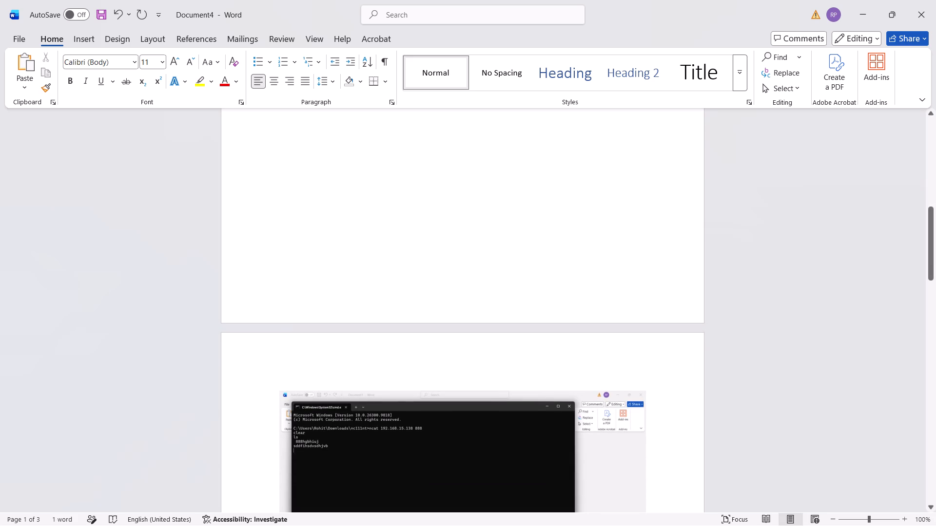
pyautogui.click(299, 427)
pyautogui.moveTo(299, 427); pyautogui.dragTo(325, 293)
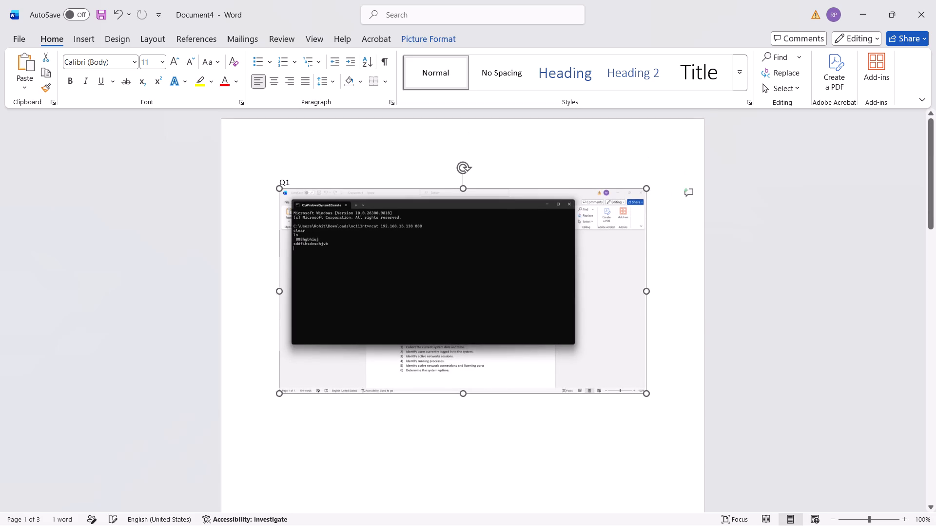
pyautogui.scroll(1, 323, 428)
pyautogui.scroll(-4, 323, 428)
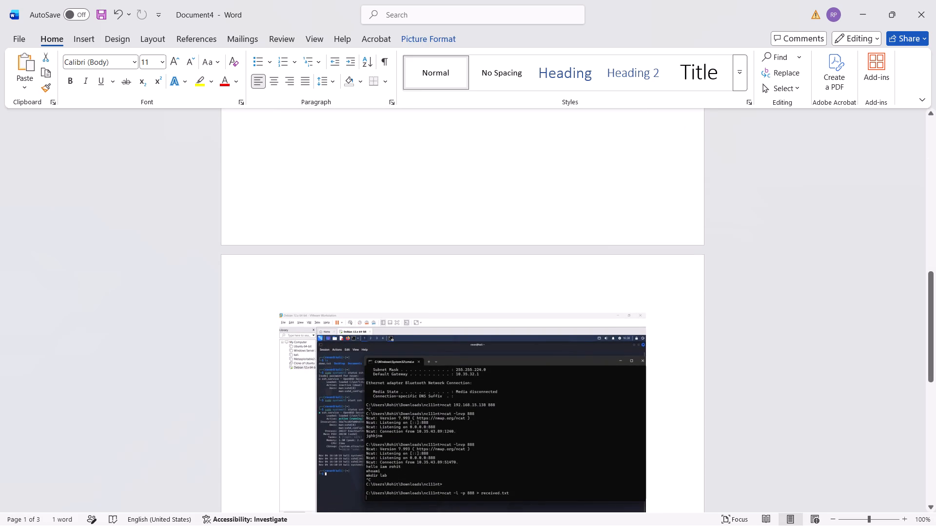
pyautogui.scroll(-6, 250, 399)
pyautogui.click(348, 372)
pyautogui.tripleClick(348, 372)
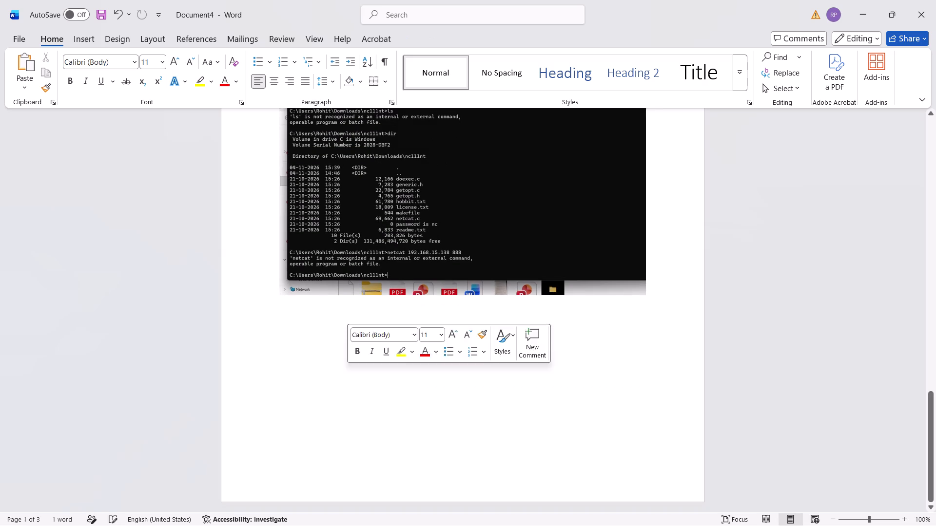
pyautogui.click(348, 372)
pyautogui.click(296, 358)
pyautogui.doubleClick(296, 358)
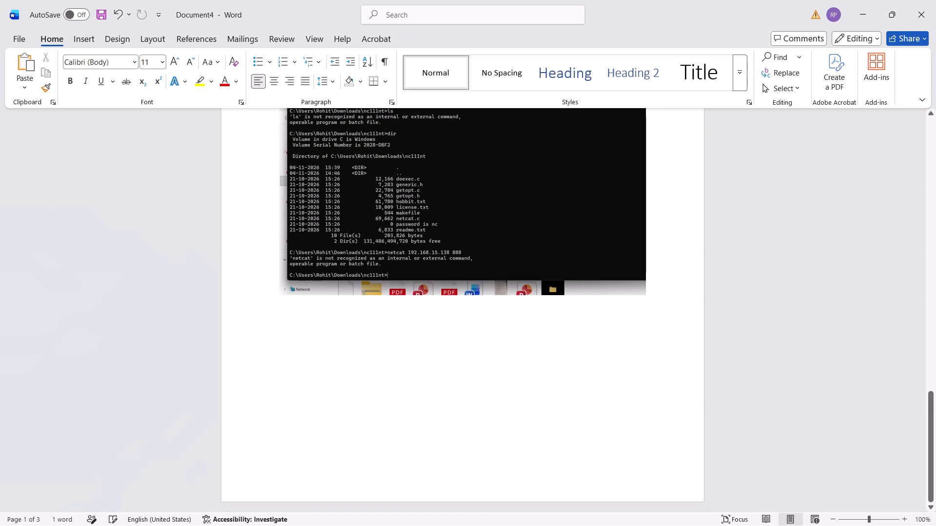
pyautogui.click(81, 48)
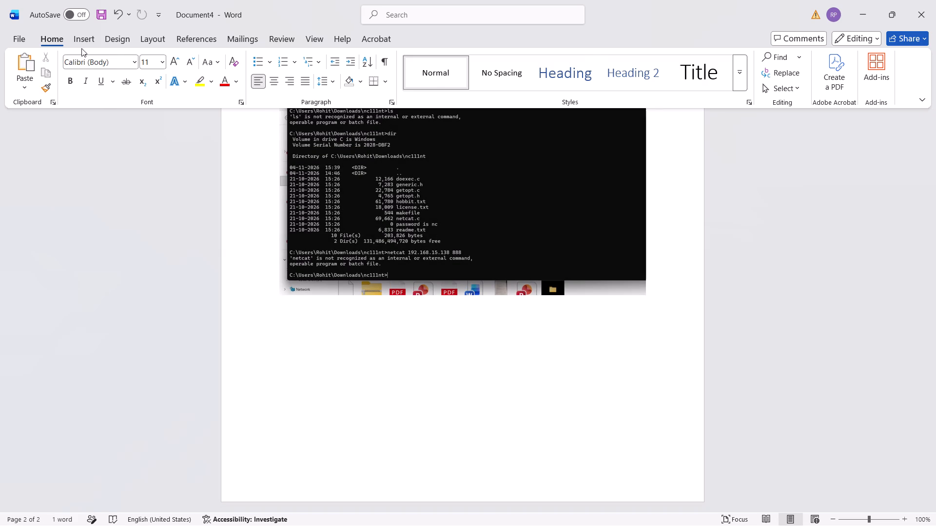
pyautogui.click(83, 43)
pyautogui.click(130, 86)
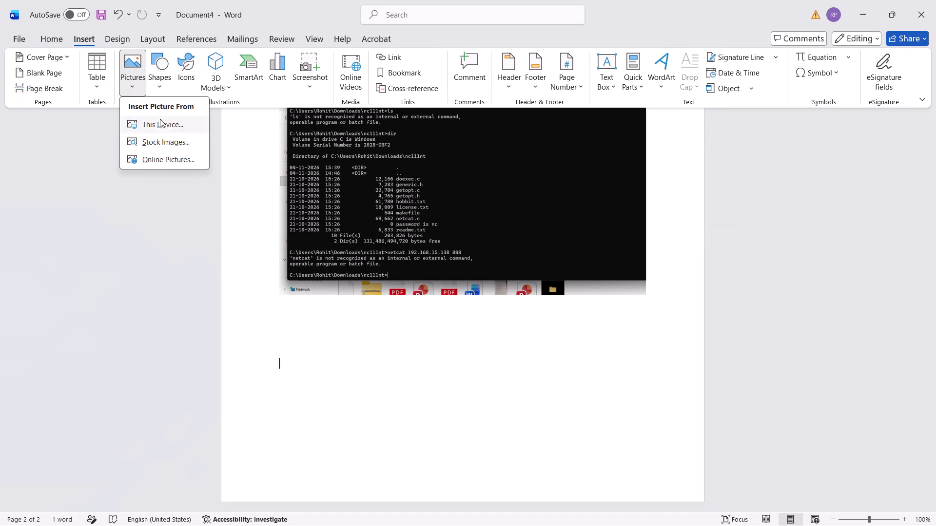
pyautogui.click(161, 122)
pyautogui.scroll(-19, 149, 145)
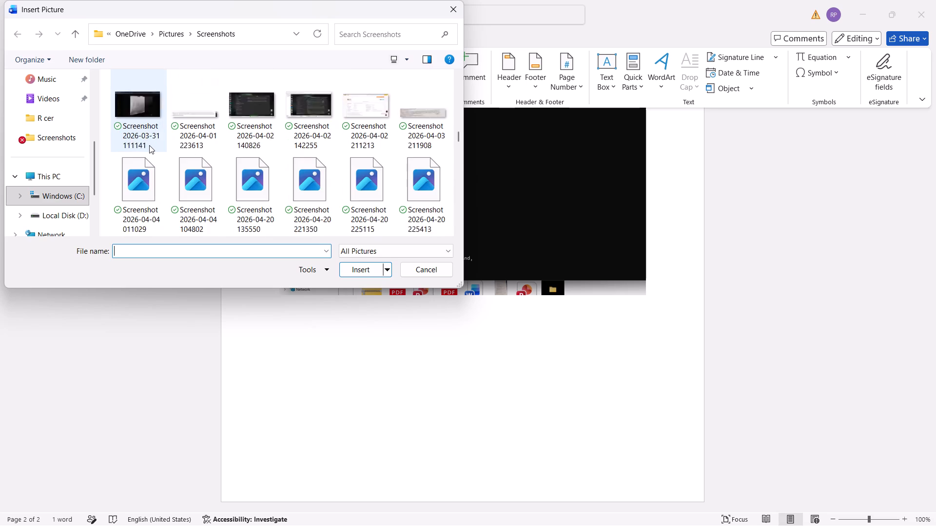
pyautogui.scroll(-9, 149, 145)
pyautogui.scroll(-12, 149, 145)
pyautogui.click(300, 116)
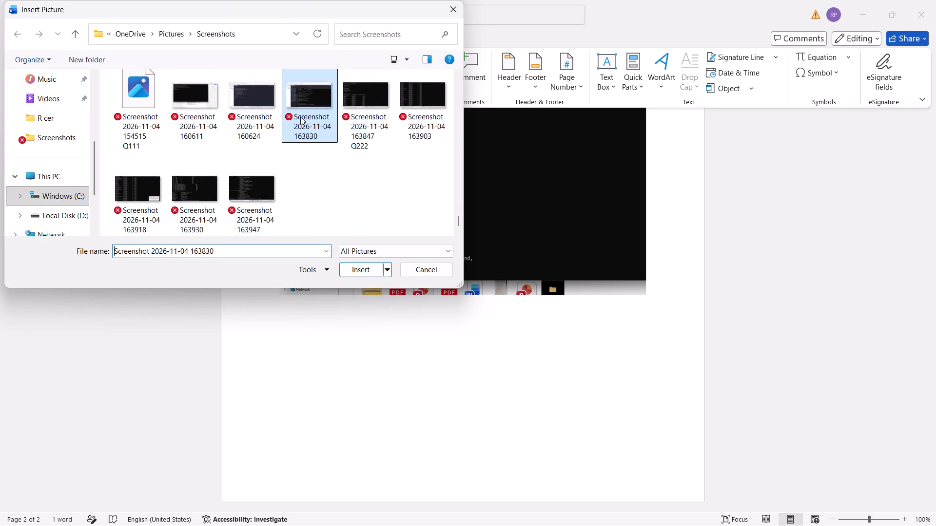
pyautogui.click(368, 273)
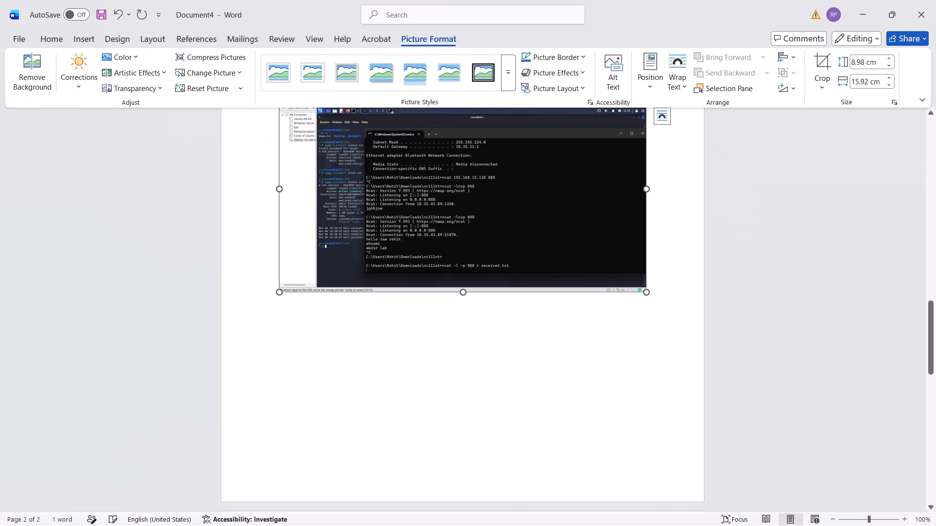
# Enter the label Q2 in the blank space below the last Q1 picture and start a new line.
pyautogui.scroll(-11, 328, 360)
pyautogui.doubleClick(318, 311)
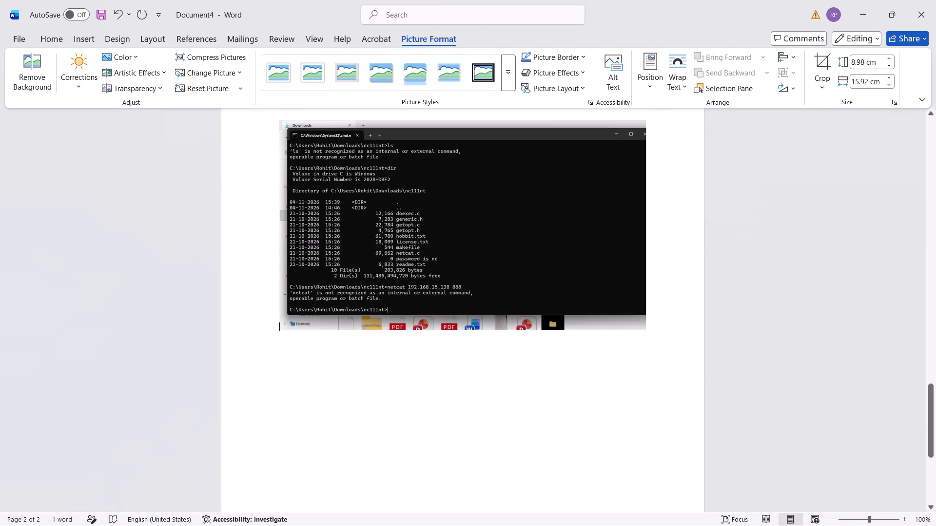
pyautogui.doubleClick(308, 464)
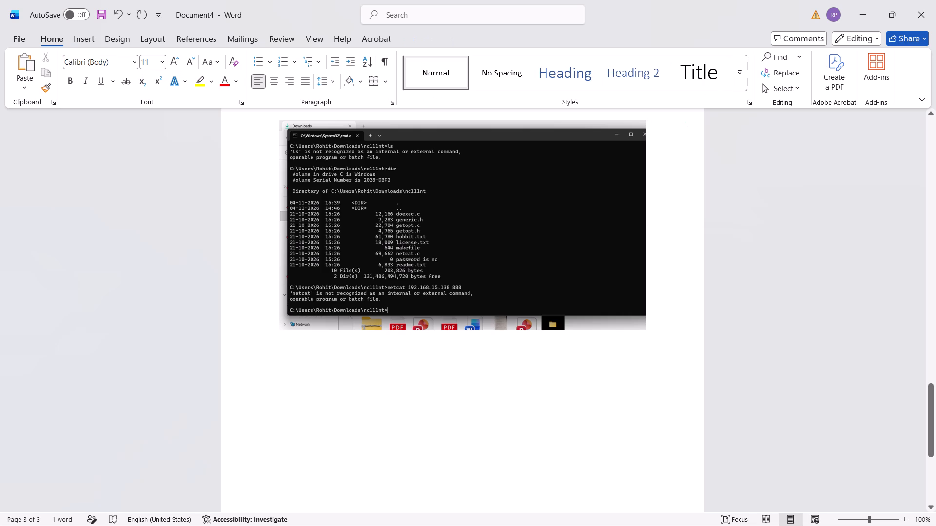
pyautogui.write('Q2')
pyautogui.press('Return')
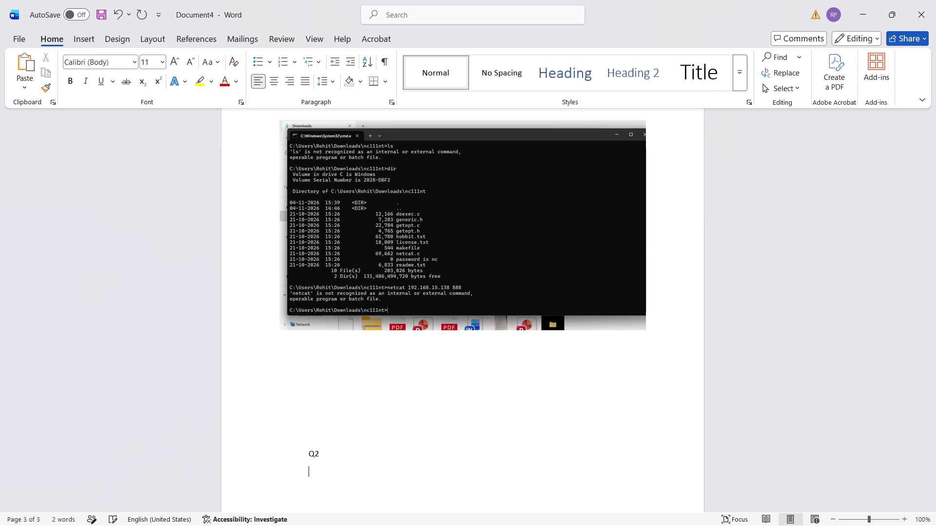
pyautogui.click(70, 42)
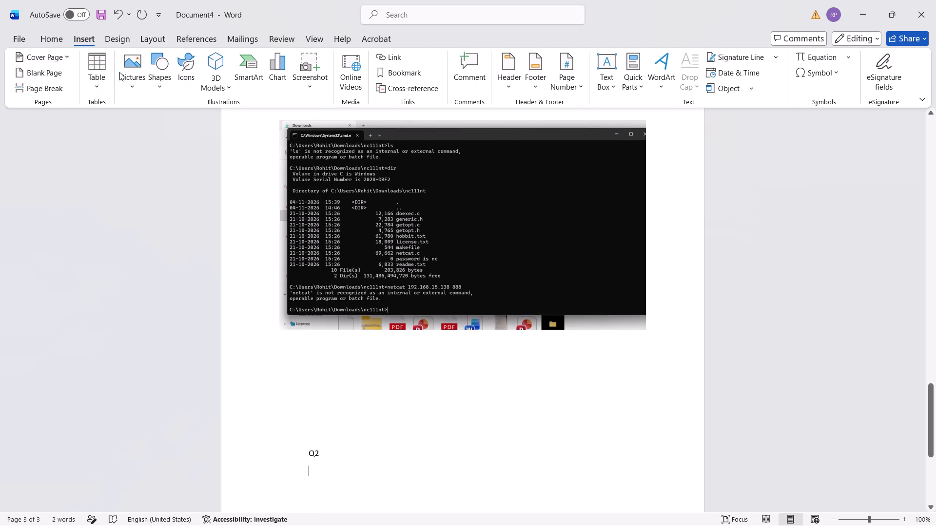
pyautogui.click(128, 80)
pyautogui.click(142, 121)
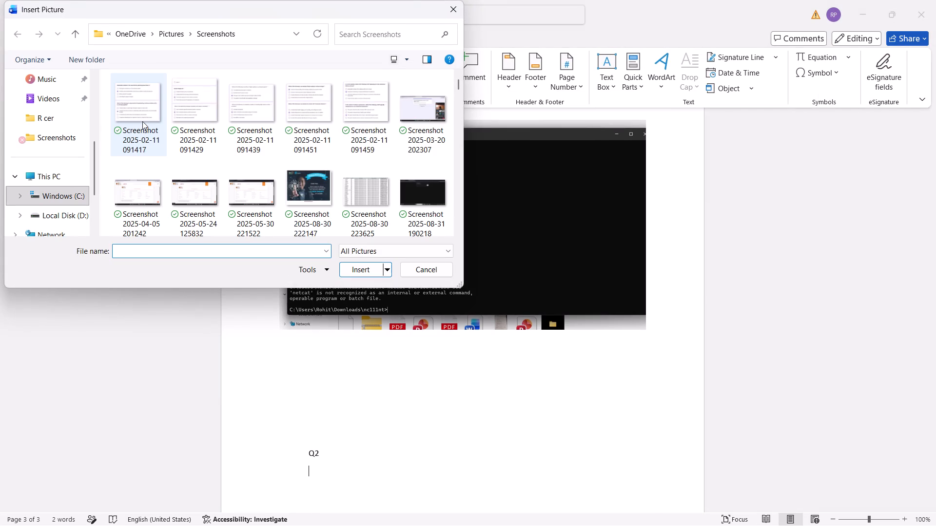
pyautogui.scroll(-20, 142, 121)
pyautogui.scroll(-20, 142, 121)
pyautogui.scroll(-20, 142, 121)
pyautogui.scroll(-5, 142, 121)
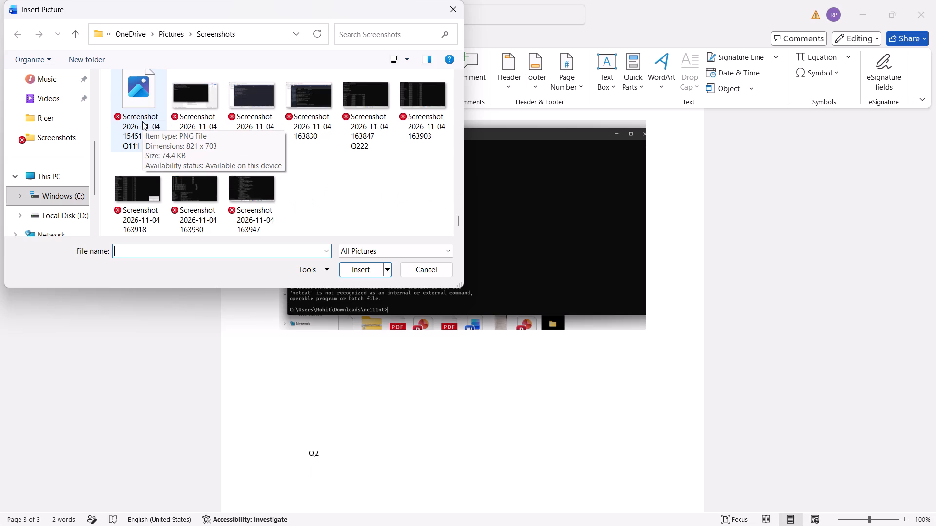
pyautogui.click(366, 122)
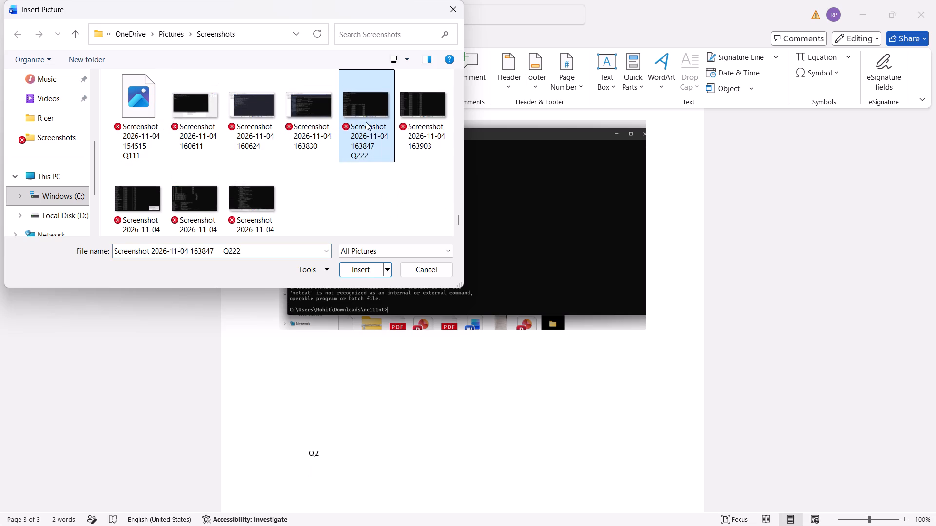
pyautogui.click(363, 270)
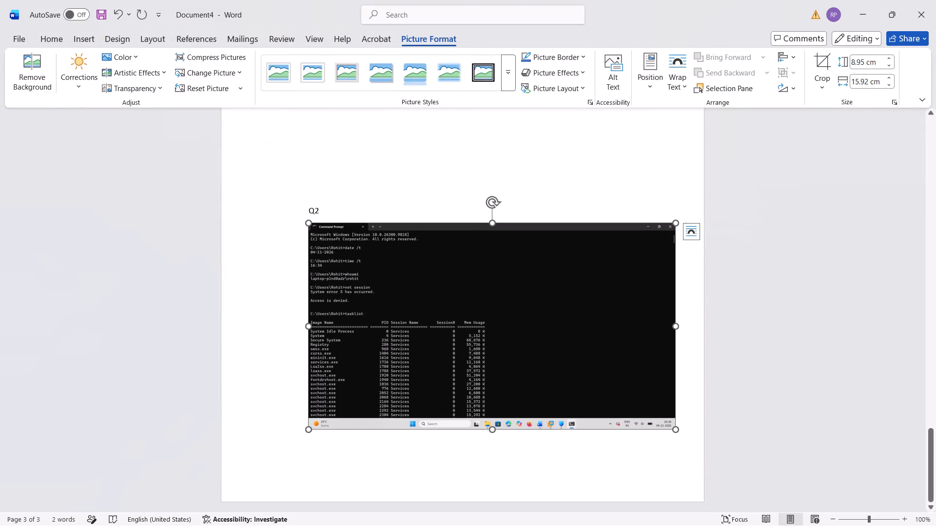
# Try to place the text cursor below the Q2 picture.
pyautogui.scroll(-4, 272, 408)
pyautogui.click(352, 454)
pyautogui.click(352, 454)
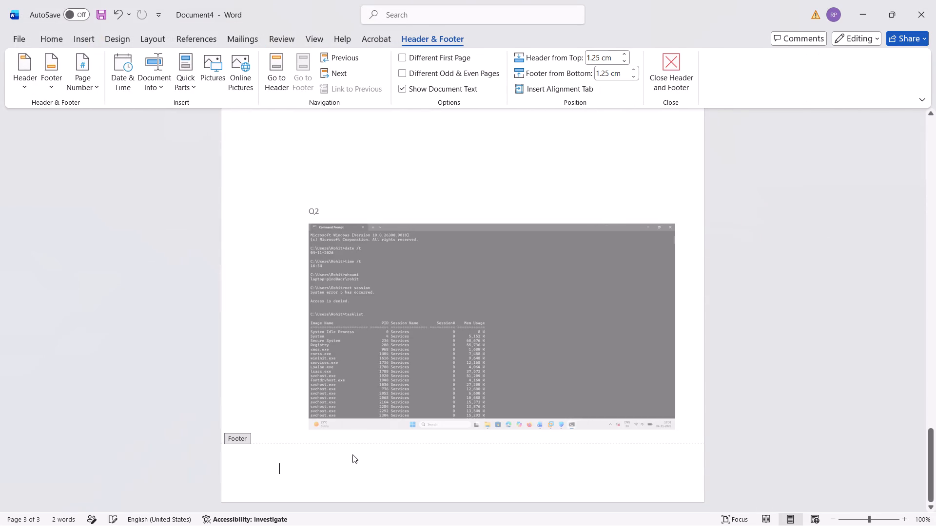
pyautogui.tripleClick(256, 374)
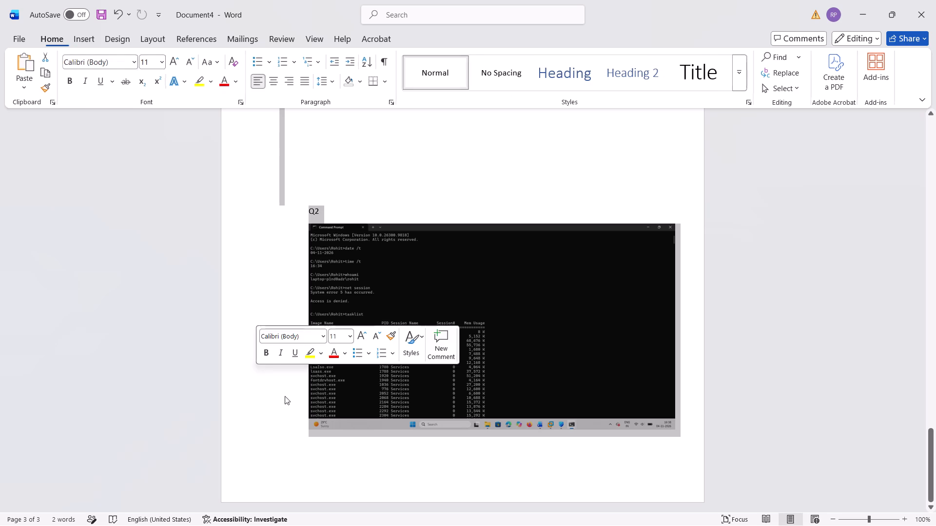
pyautogui.click(387, 451)
pyautogui.click(387, 451)
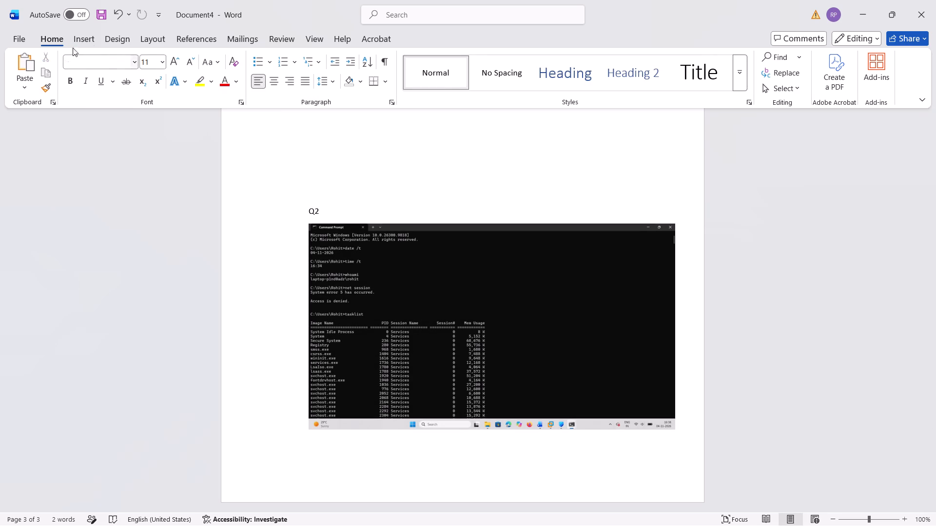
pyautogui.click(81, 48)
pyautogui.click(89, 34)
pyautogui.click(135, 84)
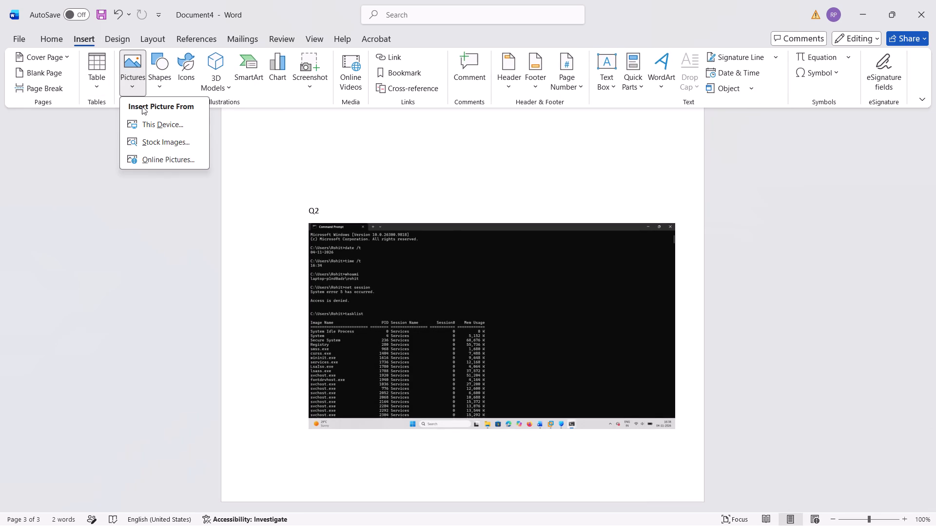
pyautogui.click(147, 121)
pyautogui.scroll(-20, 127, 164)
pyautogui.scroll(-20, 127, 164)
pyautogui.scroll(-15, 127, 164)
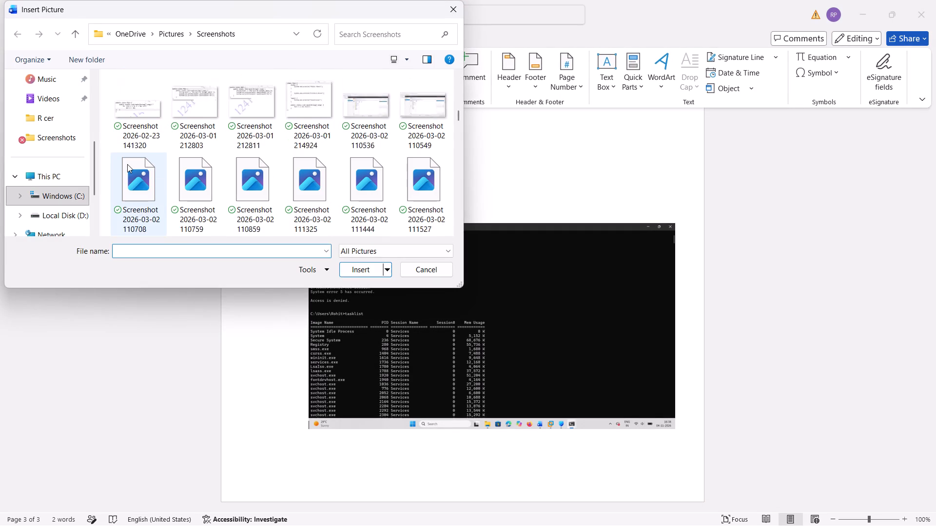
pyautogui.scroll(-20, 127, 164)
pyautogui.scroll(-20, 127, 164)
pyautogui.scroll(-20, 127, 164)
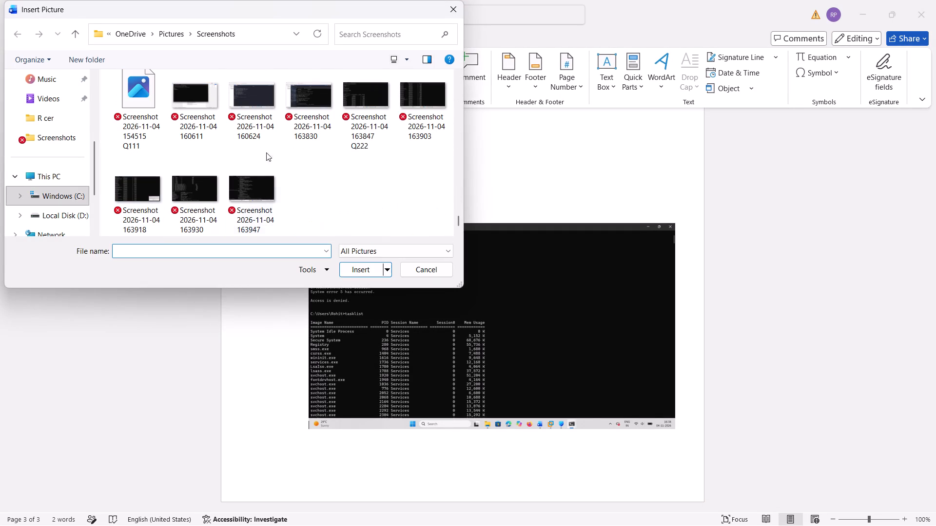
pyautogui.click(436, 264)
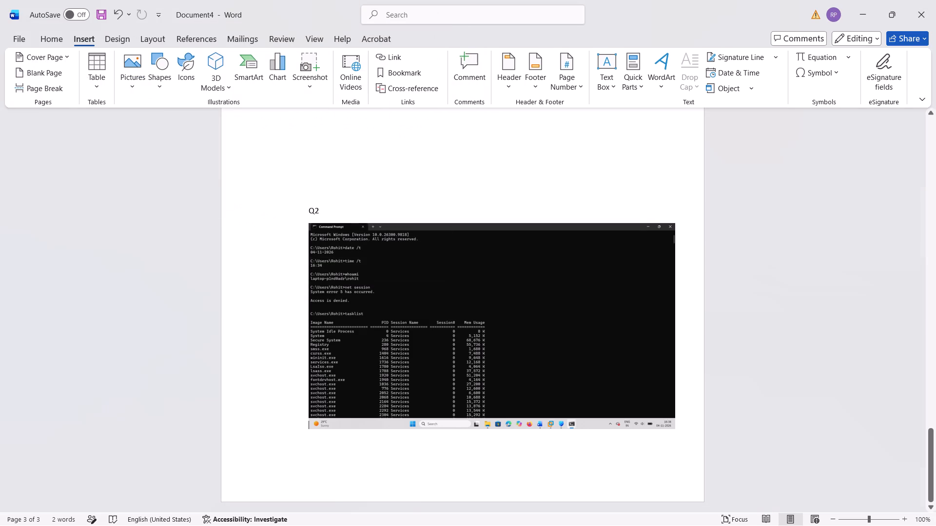
pyautogui.click(114, 75)
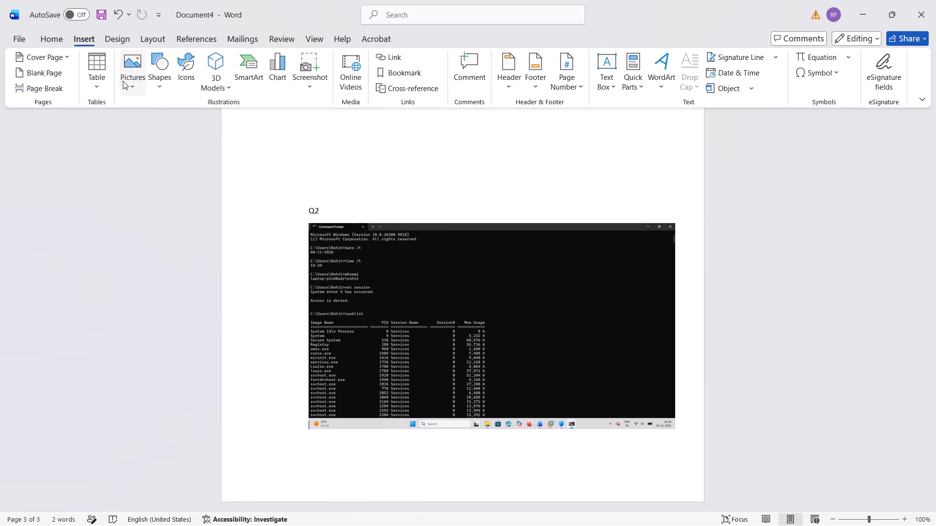
pyautogui.click(124, 81)
pyautogui.click(168, 132)
pyautogui.scroll(-8, 165, 131)
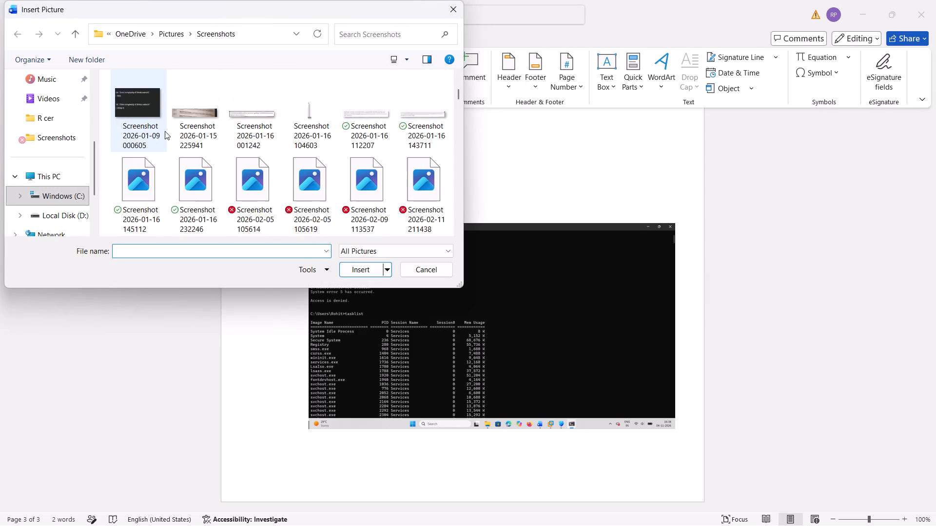
pyautogui.scroll(-20, 165, 131)
pyautogui.scroll(-16, 165, 131)
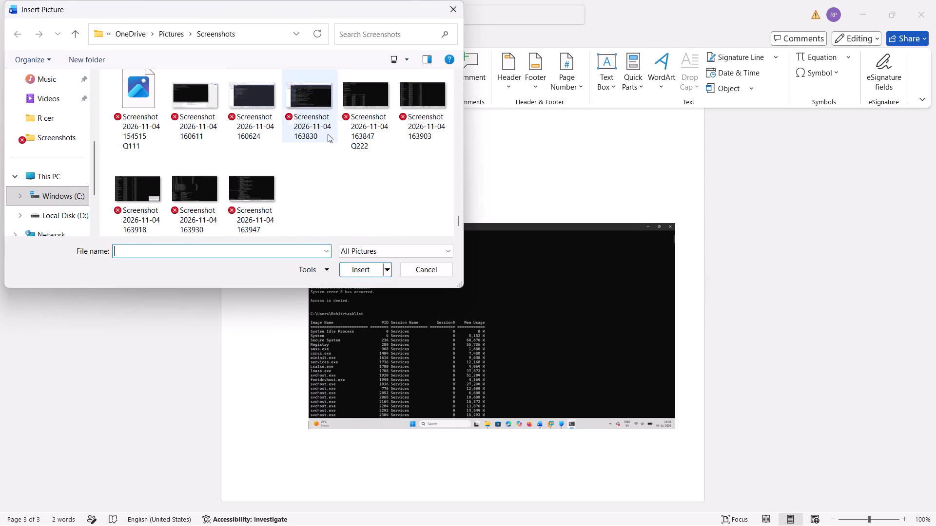
pyautogui.click(423, 135)
pyautogui.click(351, 269)
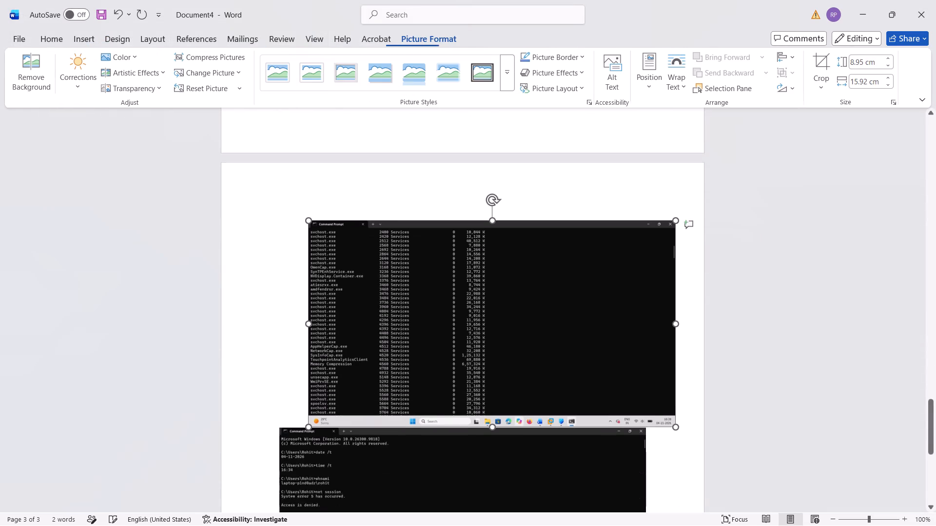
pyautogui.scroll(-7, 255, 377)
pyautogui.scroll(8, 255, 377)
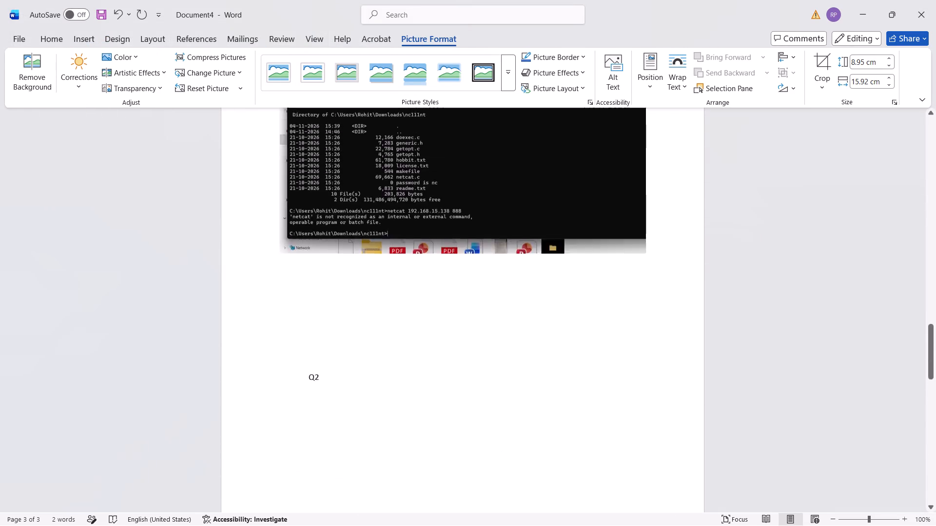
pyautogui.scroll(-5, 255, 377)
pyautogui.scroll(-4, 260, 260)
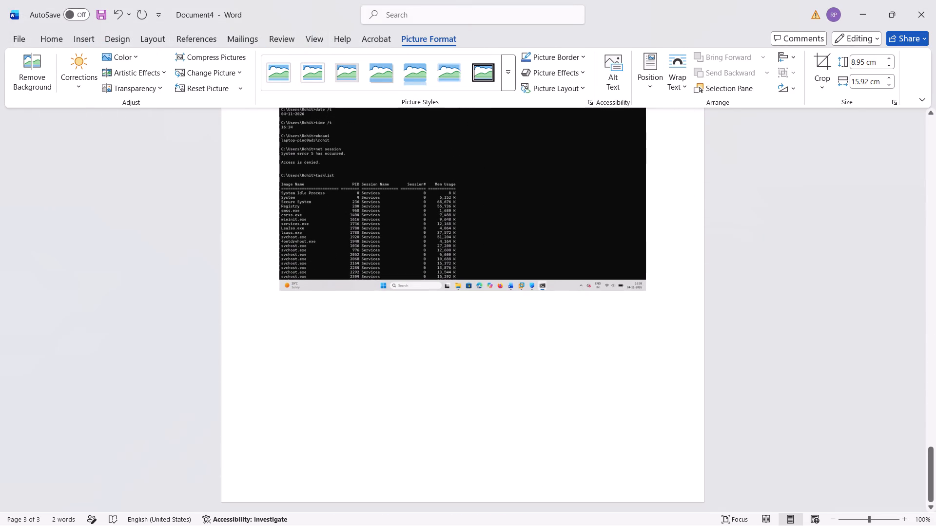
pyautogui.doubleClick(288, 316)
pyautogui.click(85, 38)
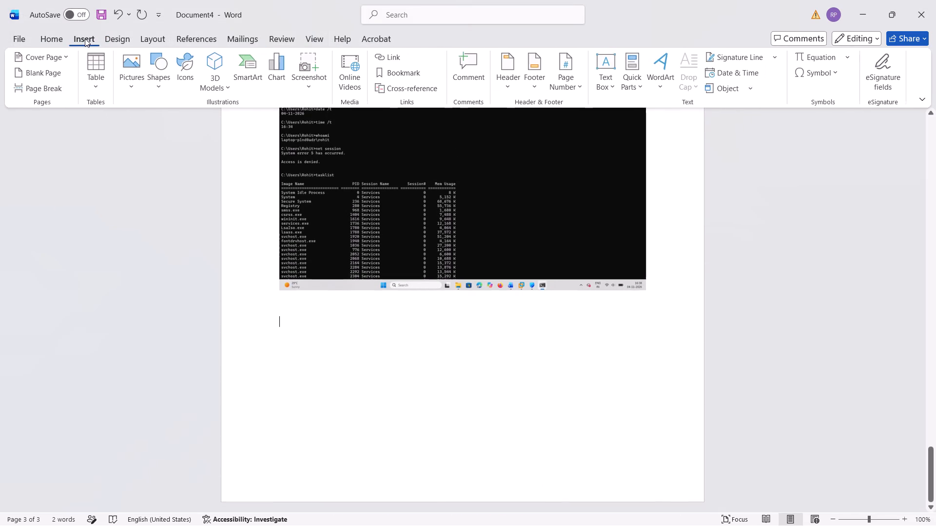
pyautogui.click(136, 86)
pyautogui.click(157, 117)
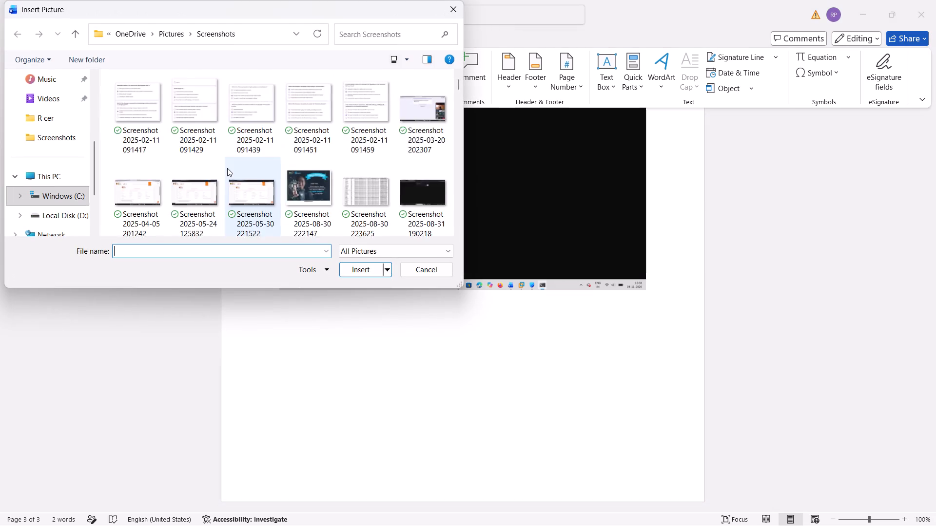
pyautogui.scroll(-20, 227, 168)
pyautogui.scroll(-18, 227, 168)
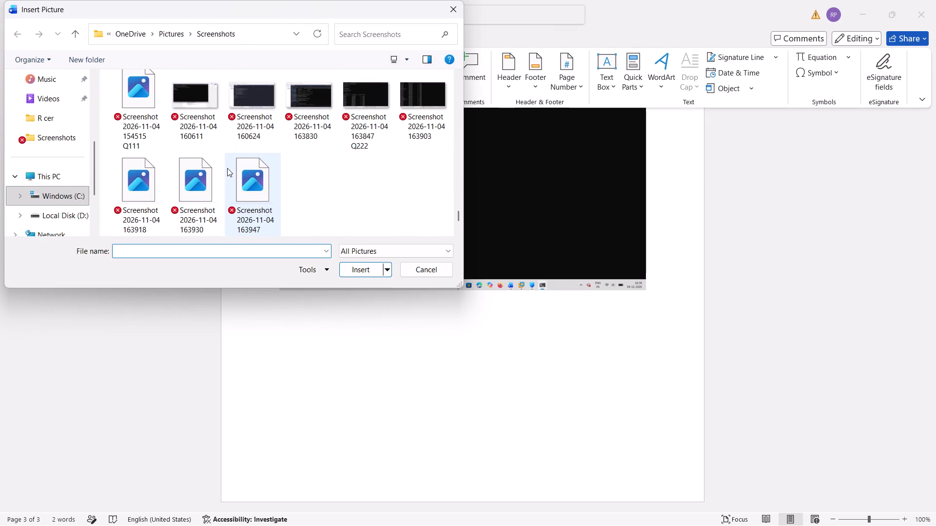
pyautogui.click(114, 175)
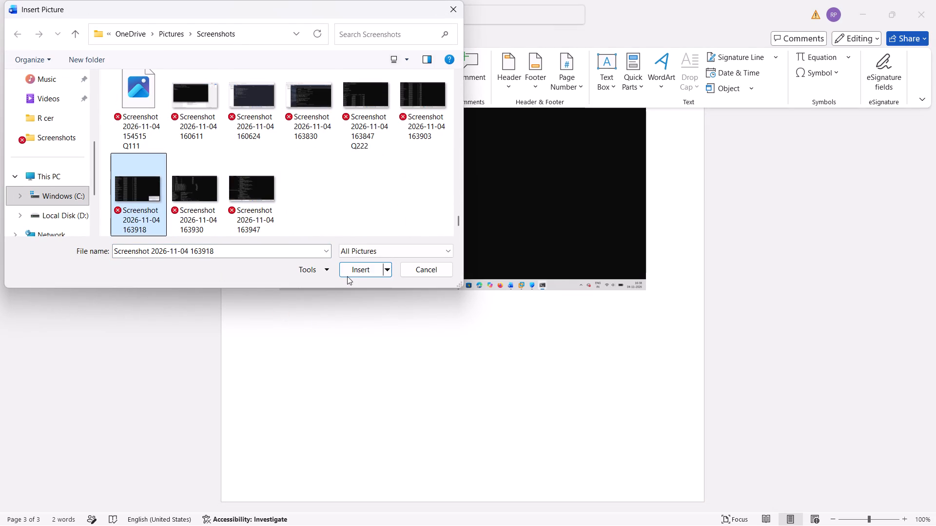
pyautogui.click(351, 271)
pyautogui.click(86, 35)
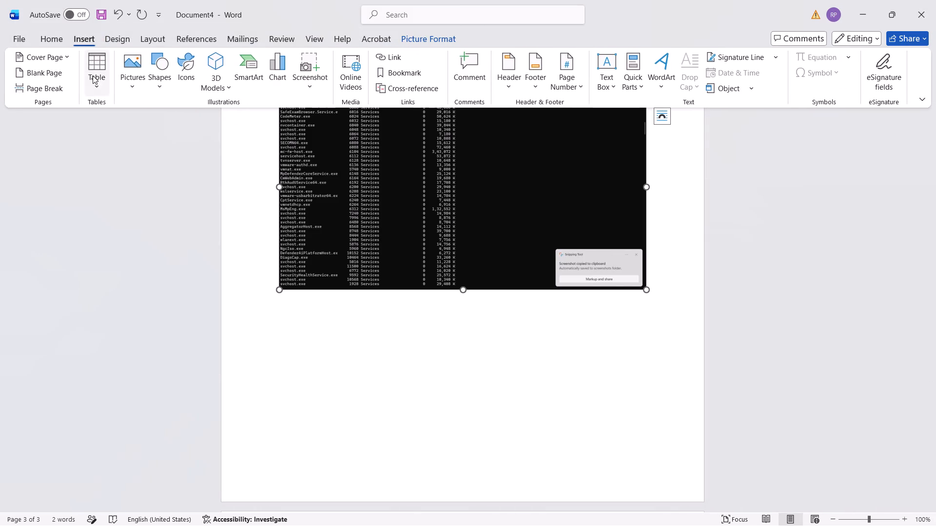
pyautogui.click(130, 77)
pyautogui.click(151, 125)
pyautogui.scroll(-7, 237, 139)
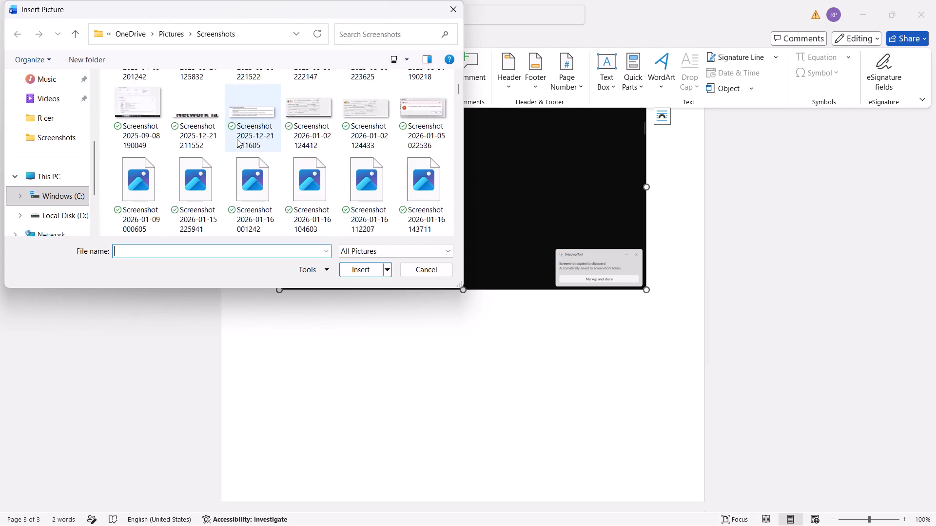
pyautogui.scroll(-20, 237, 139)
pyautogui.scroll(-19, 237, 139)
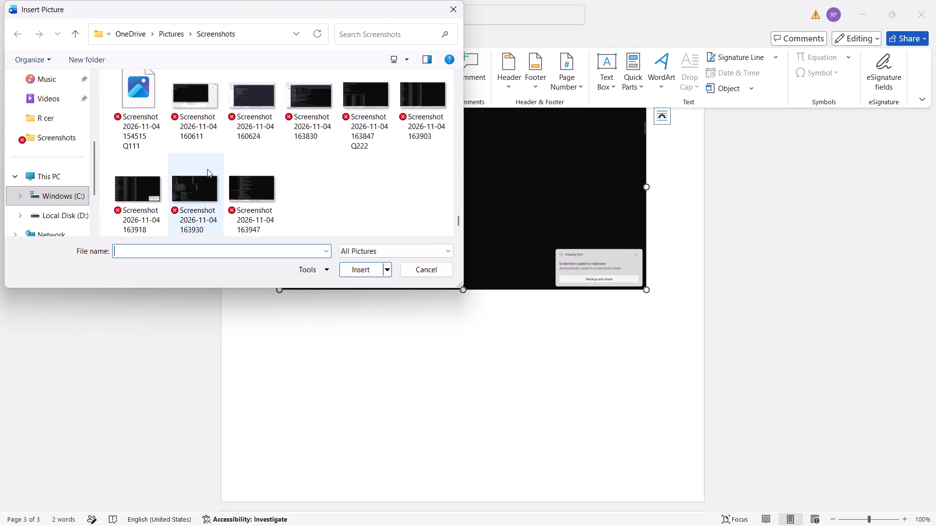
pyautogui.click(206, 175)
pyautogui.click(379, 278)
pyautogui.click(375, 277)
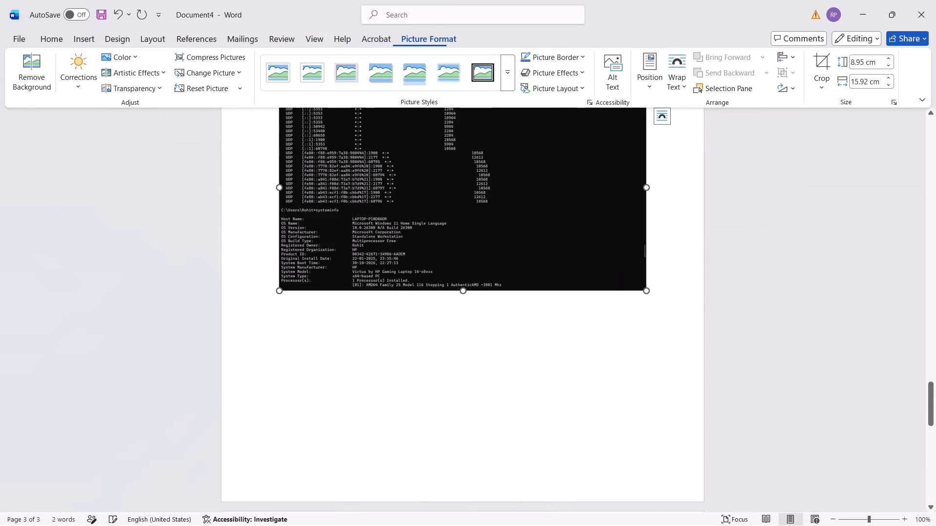
# Look through the document from the Q1 label to the Q2 pictures to check how the screenshots are arranged.
pyautogui.scroll(8, 291, 297)
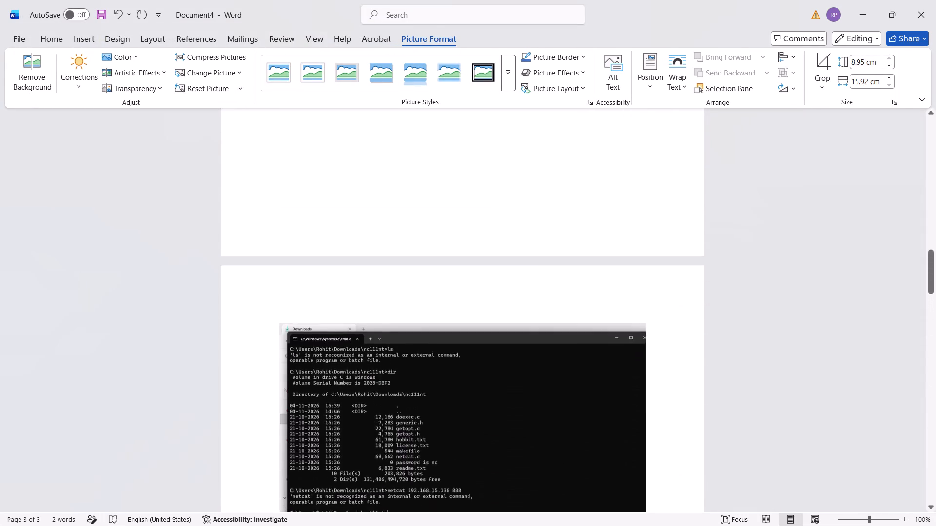
pyautogui.scroll(6, 291, 297)
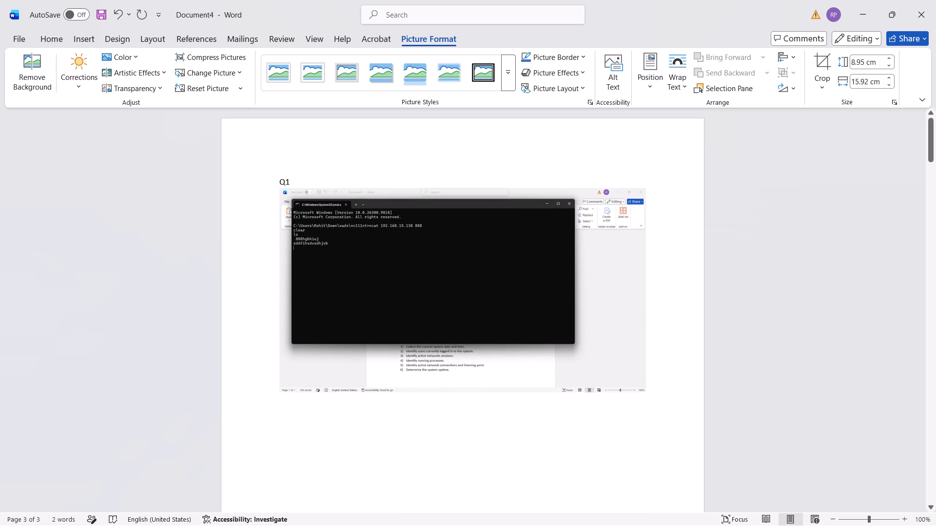
pyautogui.scroll(-9, 291, 297)
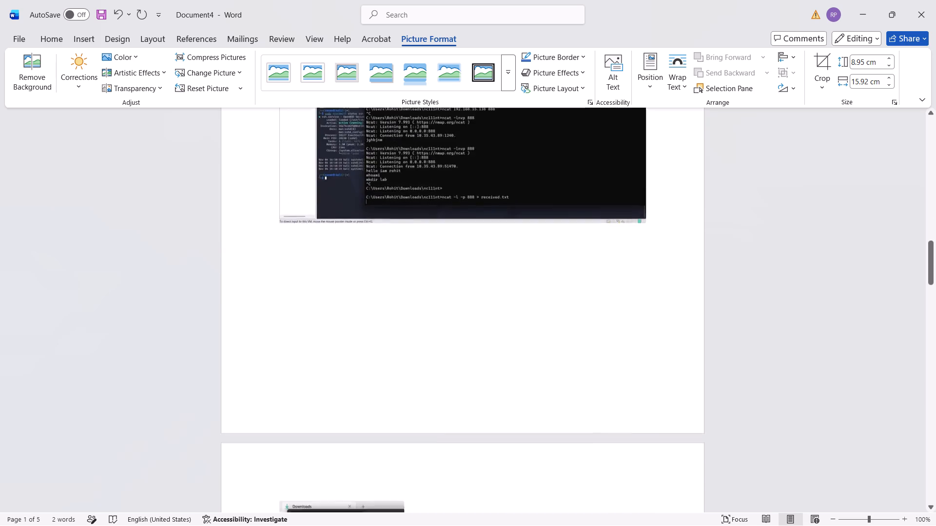
pyautogui.scroll(-10, 291, 297)
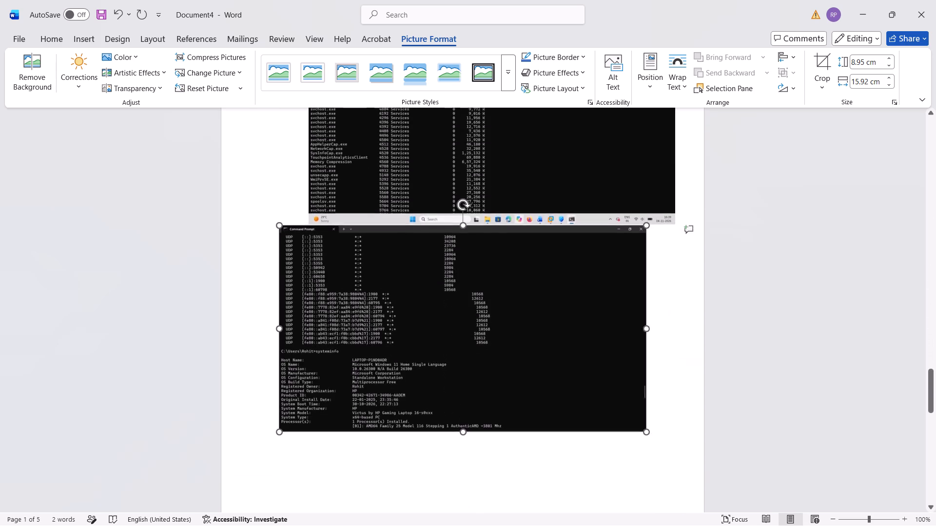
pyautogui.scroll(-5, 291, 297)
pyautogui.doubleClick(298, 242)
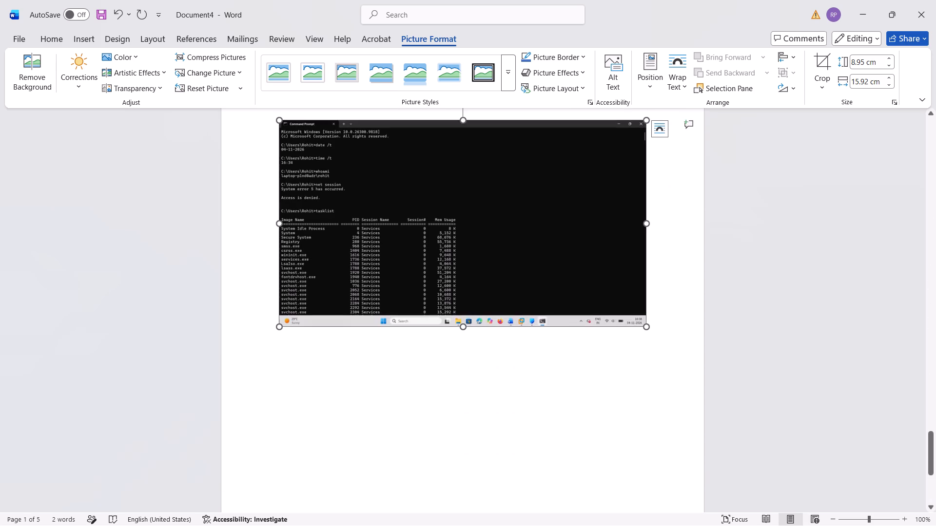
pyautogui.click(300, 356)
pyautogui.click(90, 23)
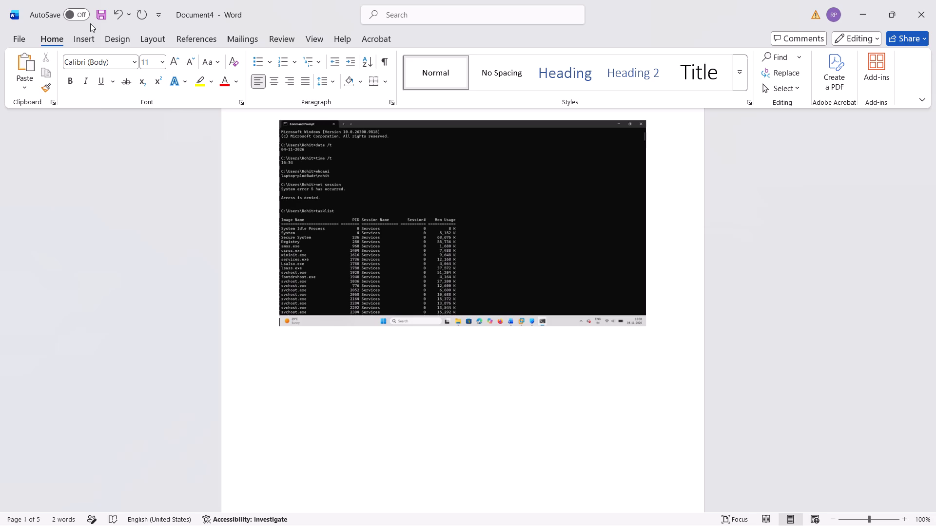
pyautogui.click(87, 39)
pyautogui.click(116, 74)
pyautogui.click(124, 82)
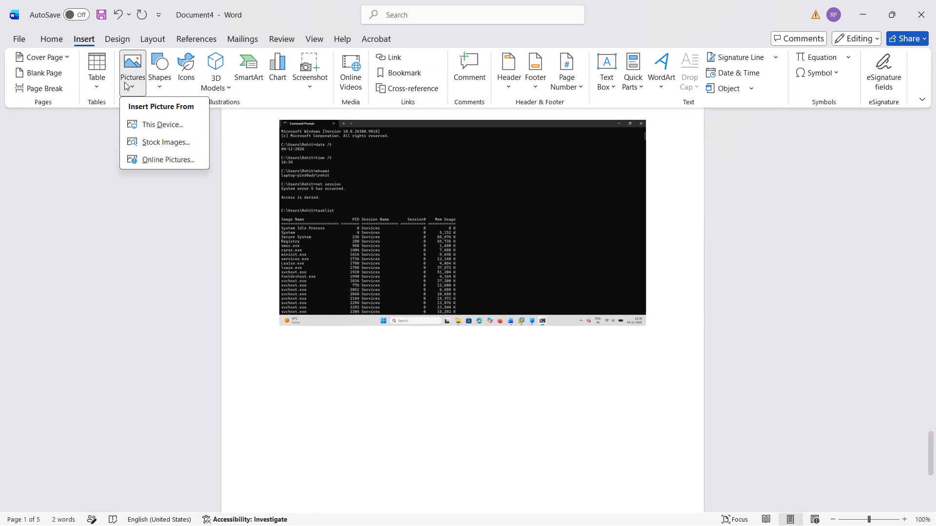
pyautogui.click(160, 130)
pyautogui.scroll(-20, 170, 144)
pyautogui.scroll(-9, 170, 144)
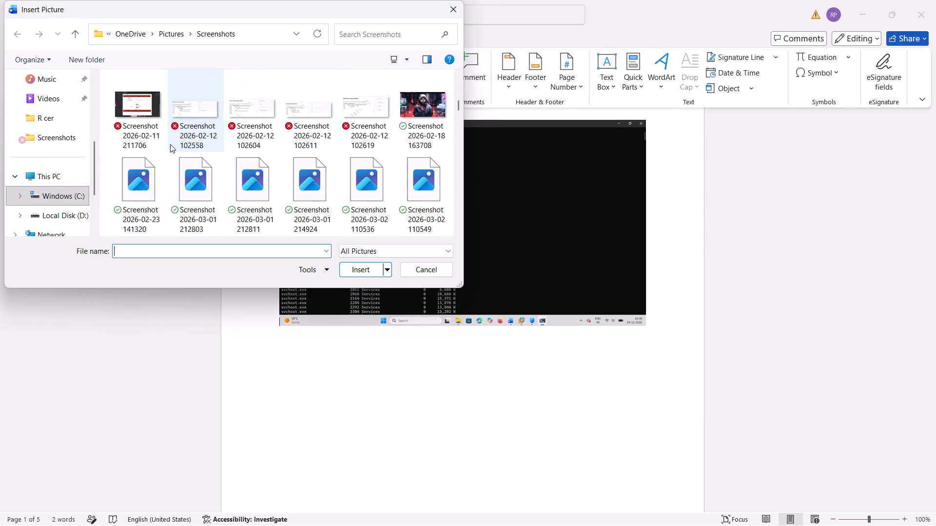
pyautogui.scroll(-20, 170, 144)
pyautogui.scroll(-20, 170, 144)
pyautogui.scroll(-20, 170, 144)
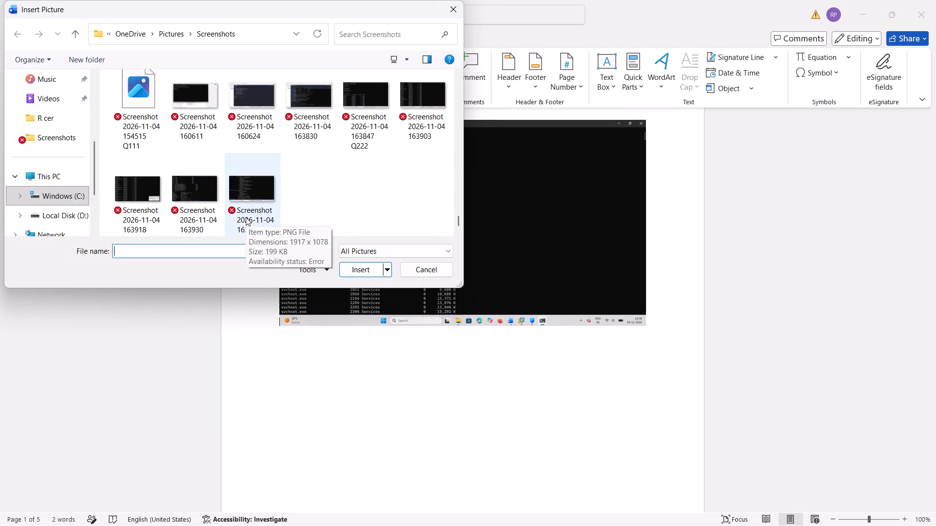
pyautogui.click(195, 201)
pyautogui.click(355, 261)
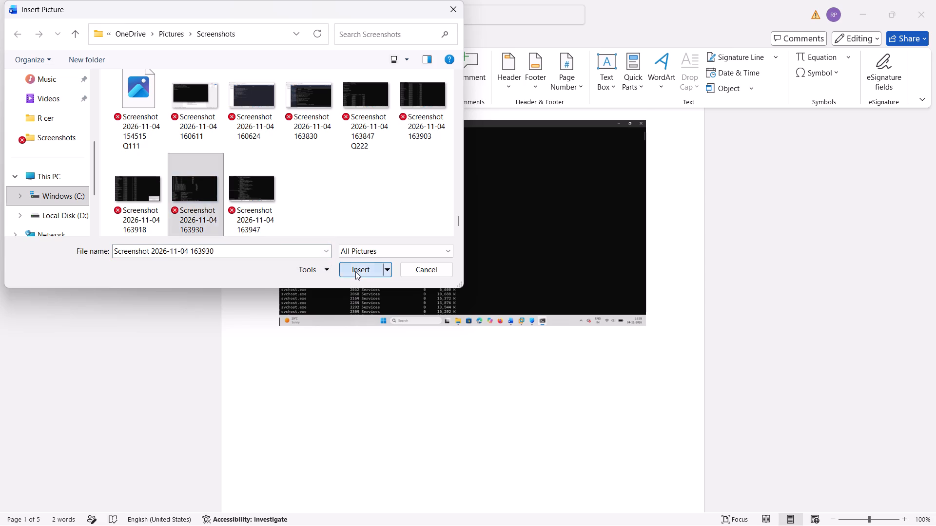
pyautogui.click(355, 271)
pyautogui.click(91, 43)
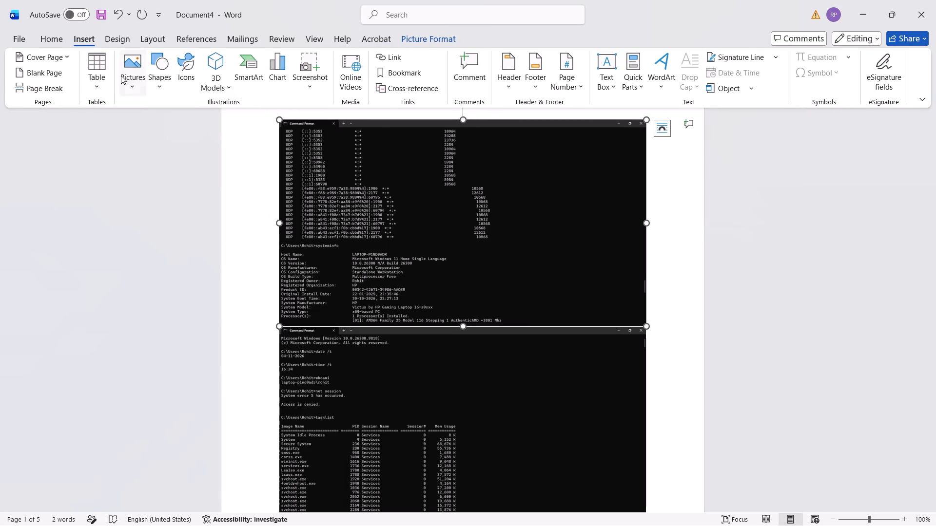
pyautogui.click(131, 80)
pyautogui.click(161, 120)
pyautogui.scroll(-8, 213, 147)
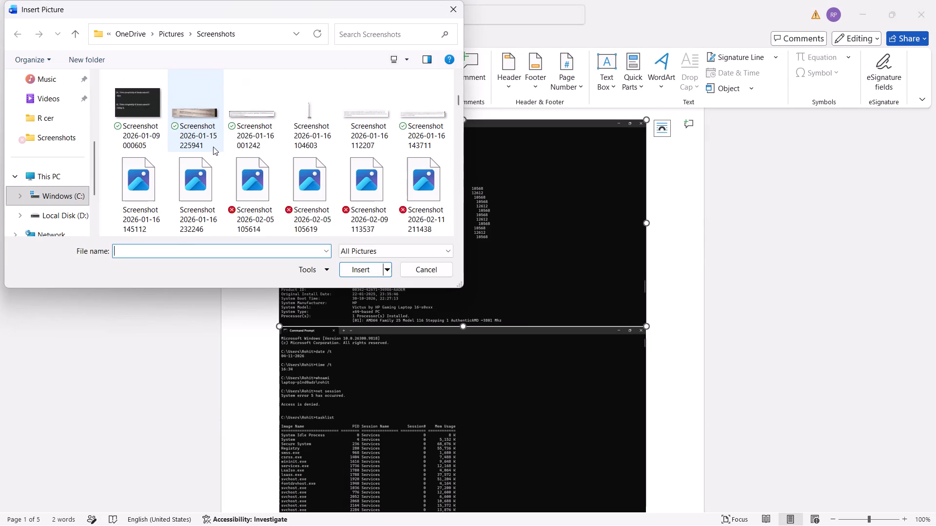
pyautogui.scroll(-20, 213, 147)
pyautogui.scroll(-17, 213, 147)
pyautogui.click(248, 198)
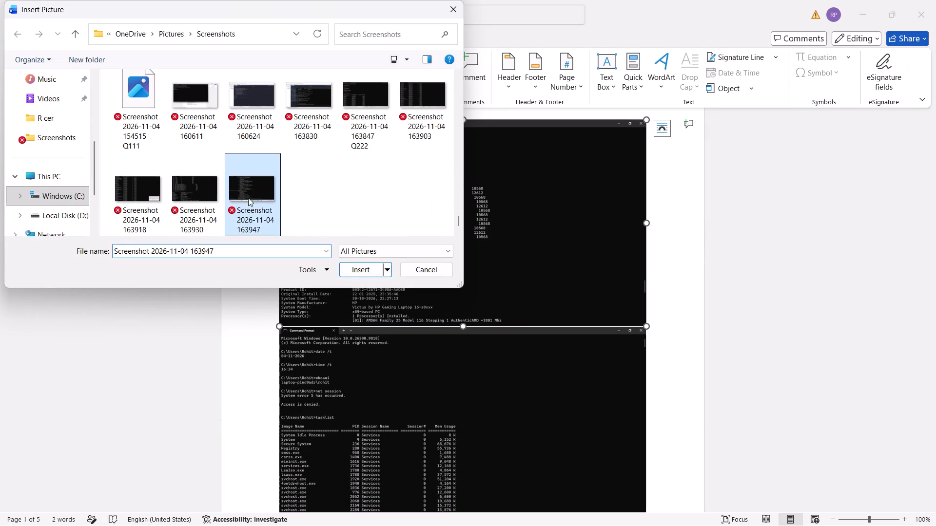
pyautogui.click(364, 270)
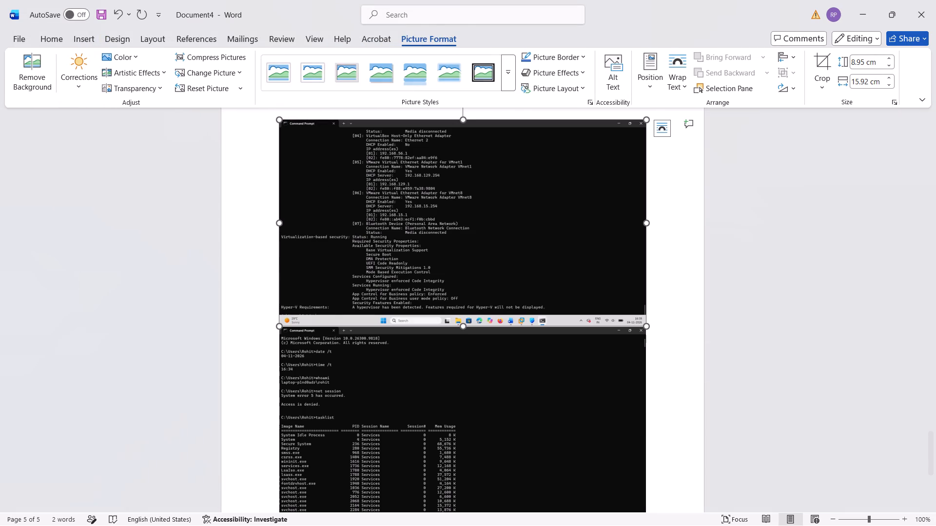
# Review the order and placement of the Q1 and Q2 screenshots across all pages of the document.
pyautogui.scroll(-9, 364, 270)
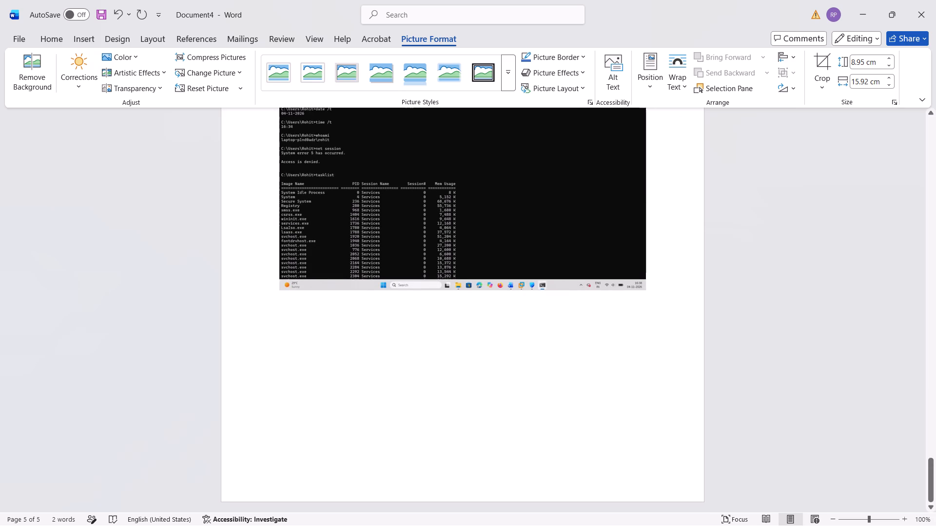
pyautogui.scroll(6, 248, 260)
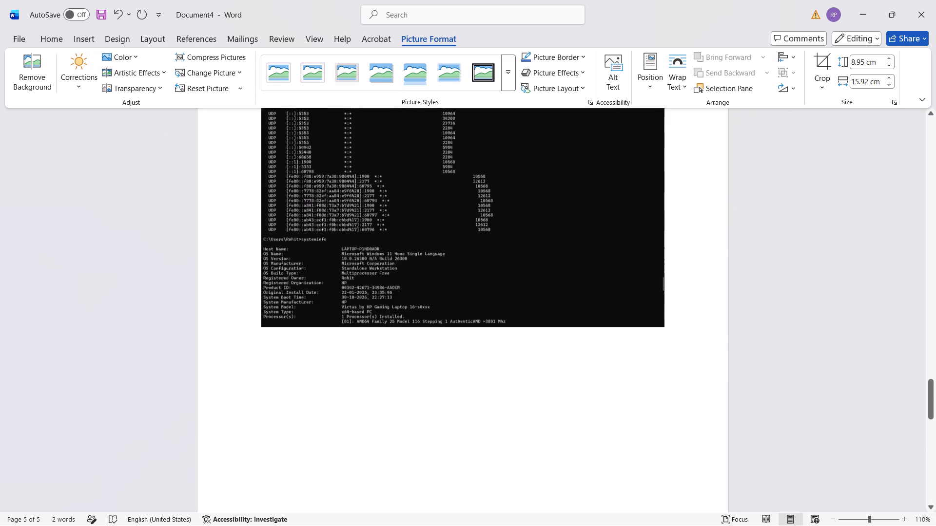
pyautogui.scroll(7, 248, 260)
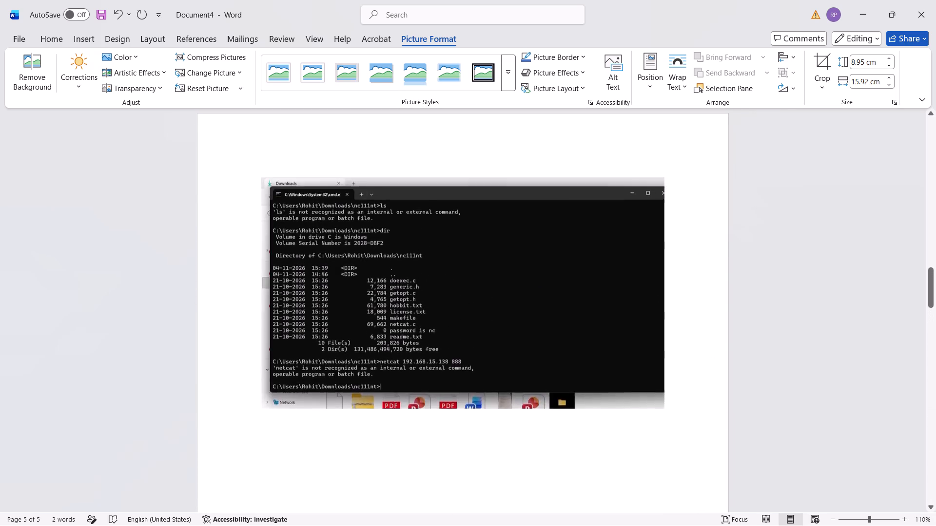
pyautogui.scroll(10, 248, 260)
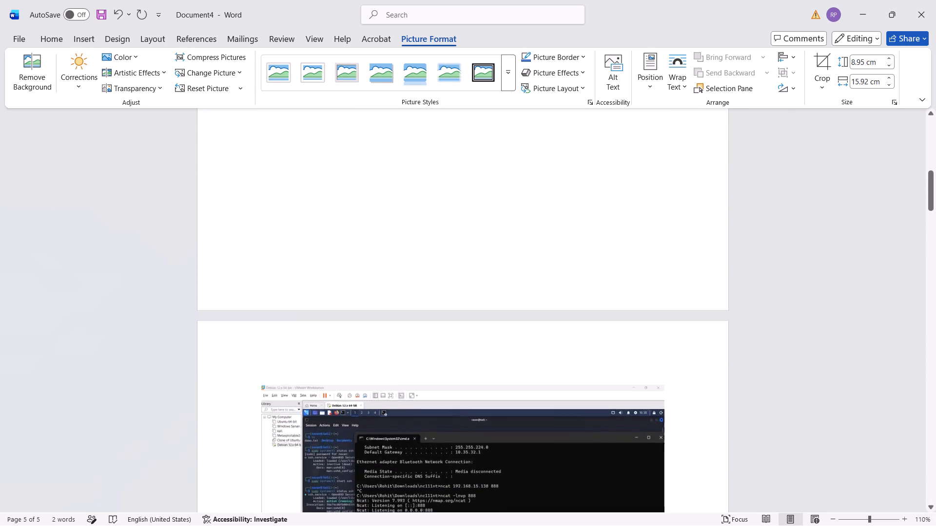
pyautogui.scroll(5, 248, 260)
pyautogui.scroll(-6, 248, 260)
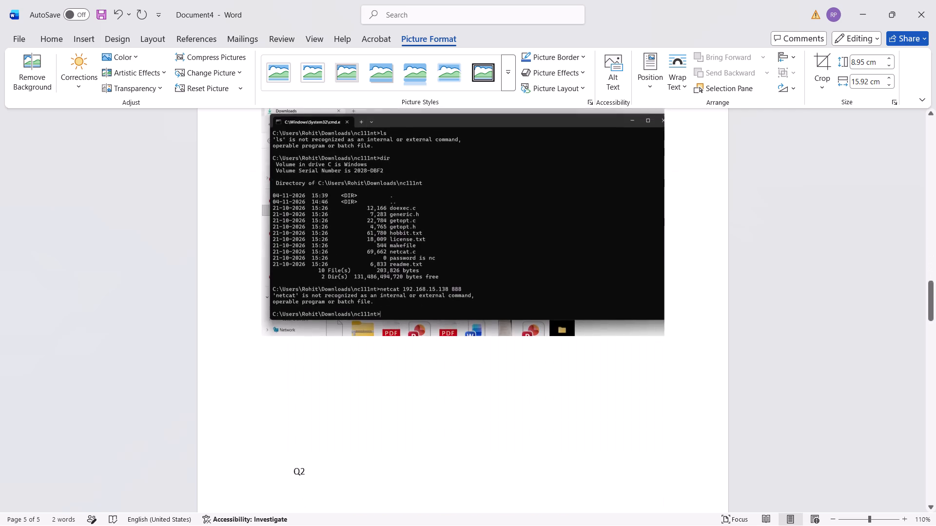
pyautogui.scroll(-7, 248, 260)
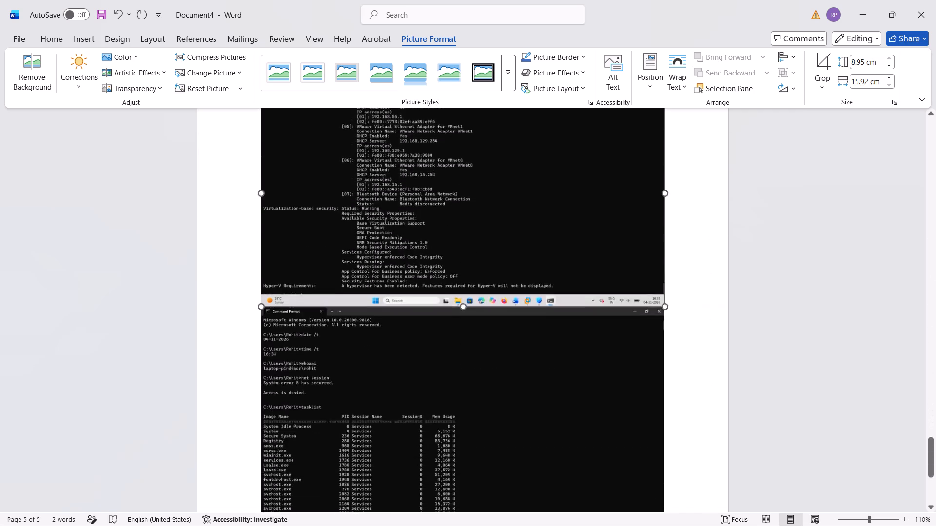
pyautogui.scroll(-8, 248, 260)
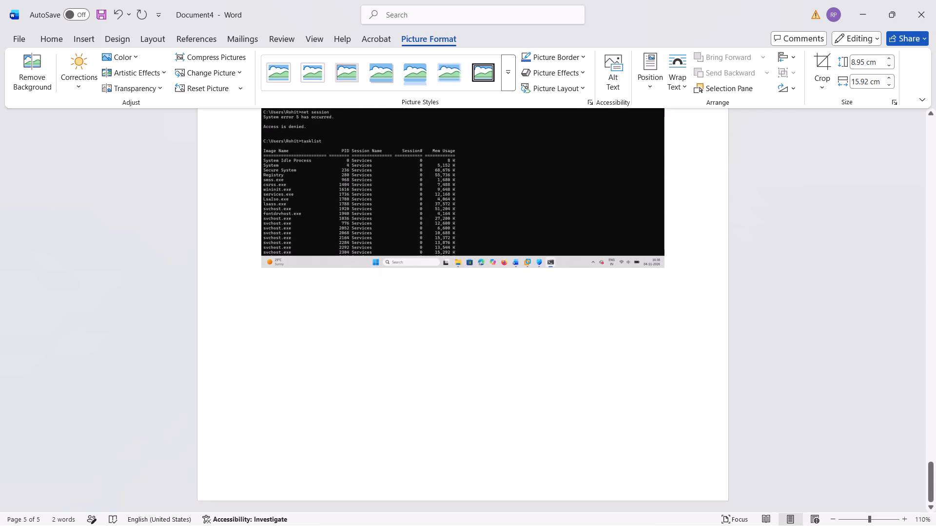
pyautogui.scroll(3, 248, 260)
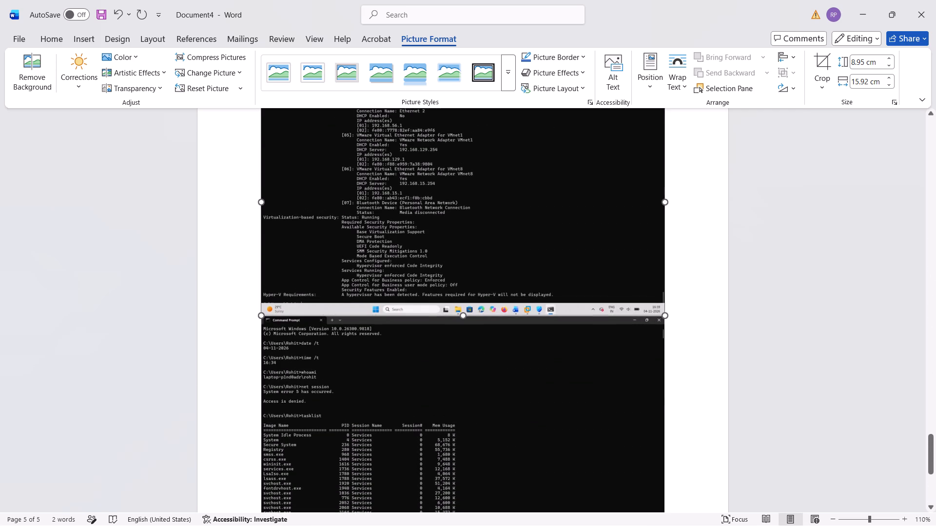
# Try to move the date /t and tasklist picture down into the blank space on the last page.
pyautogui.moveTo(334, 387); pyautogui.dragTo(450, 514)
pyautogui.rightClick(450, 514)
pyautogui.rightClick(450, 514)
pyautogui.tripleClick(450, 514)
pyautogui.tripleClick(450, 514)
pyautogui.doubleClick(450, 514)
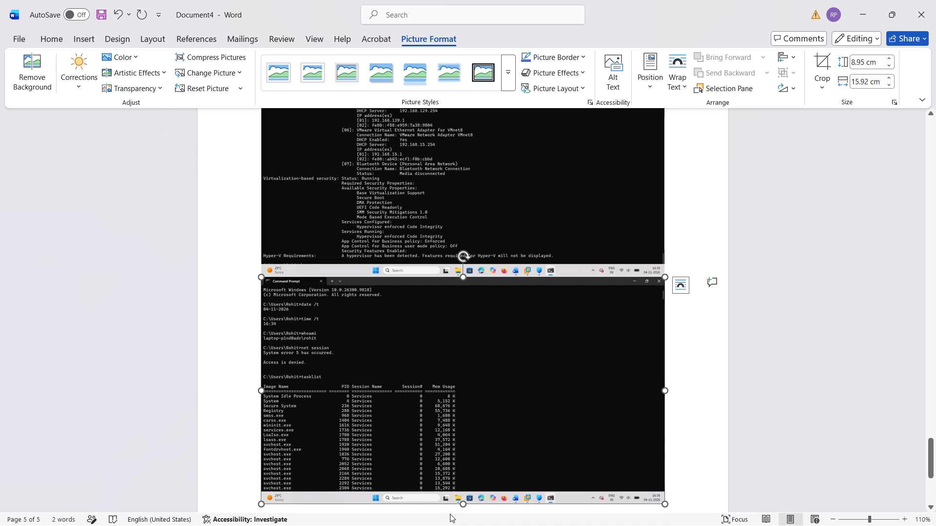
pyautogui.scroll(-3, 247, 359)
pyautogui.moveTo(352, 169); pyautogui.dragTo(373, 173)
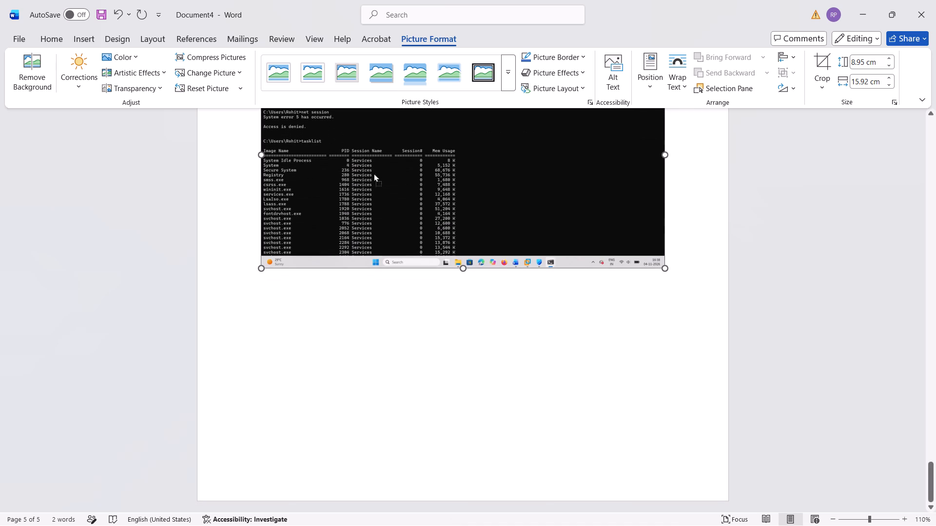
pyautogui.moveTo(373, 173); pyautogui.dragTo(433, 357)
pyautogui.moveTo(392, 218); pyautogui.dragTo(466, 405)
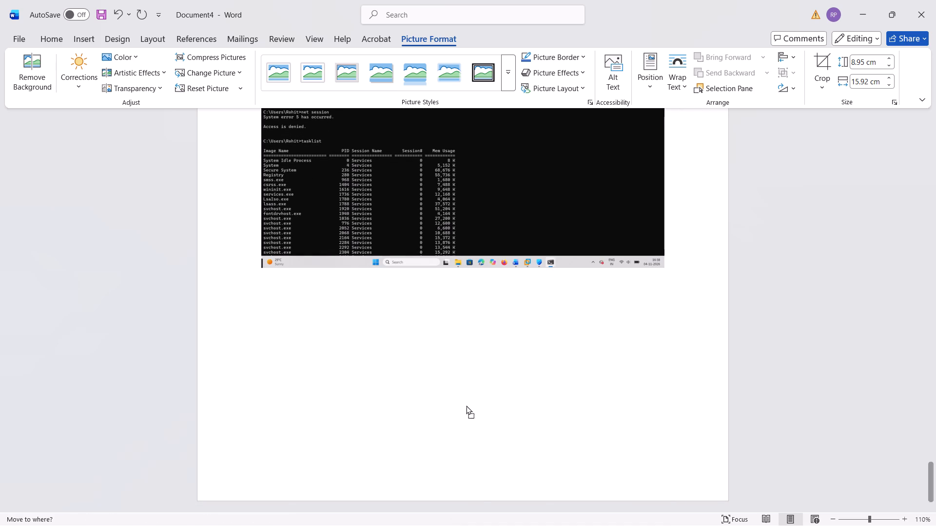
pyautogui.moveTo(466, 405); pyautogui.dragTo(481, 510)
# Check the layout of the pages from the Q2 label to the last screenshot.
pyautogui.scroll(-4, 459, 413)
pyautogui.scroll(2, 459, 413)
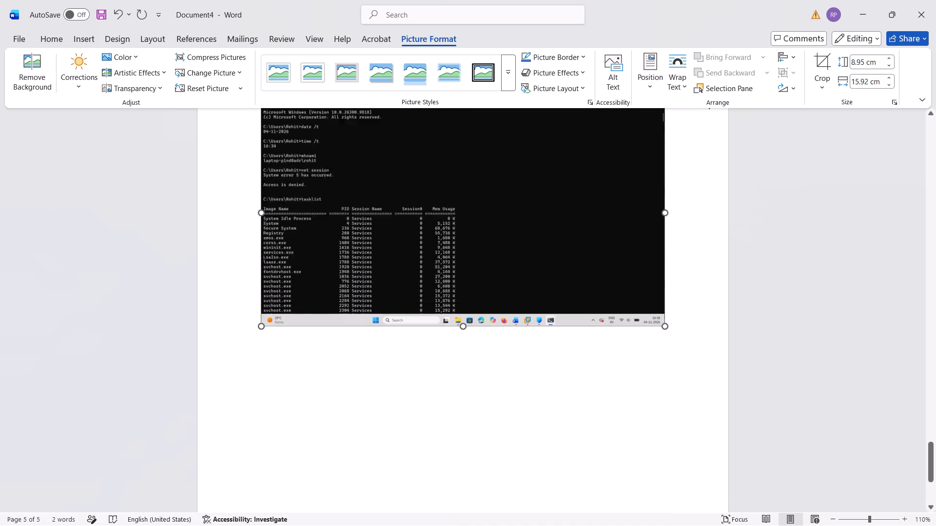
pyautogui.scroll(5, 459, 413)
pyautogui.scroll(-1, 459, 413)
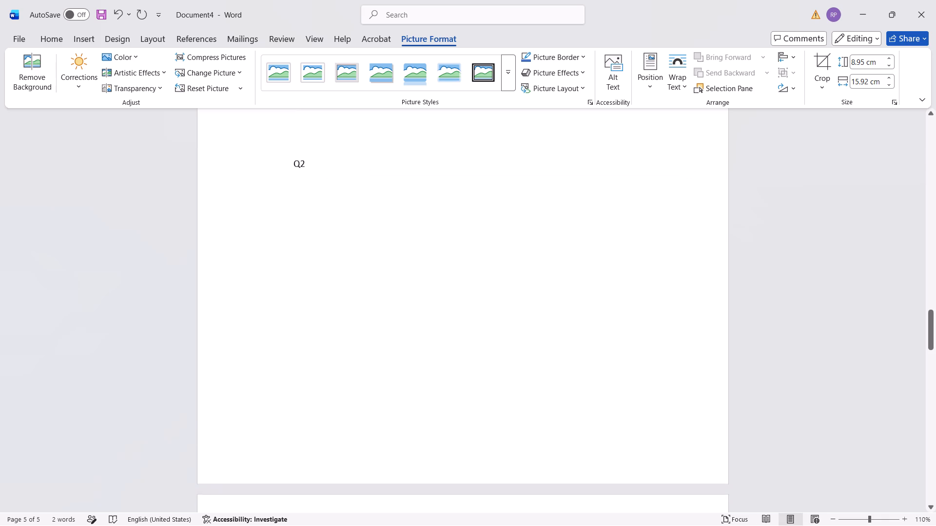
pyautogui.scroll(-6, 459, 413)
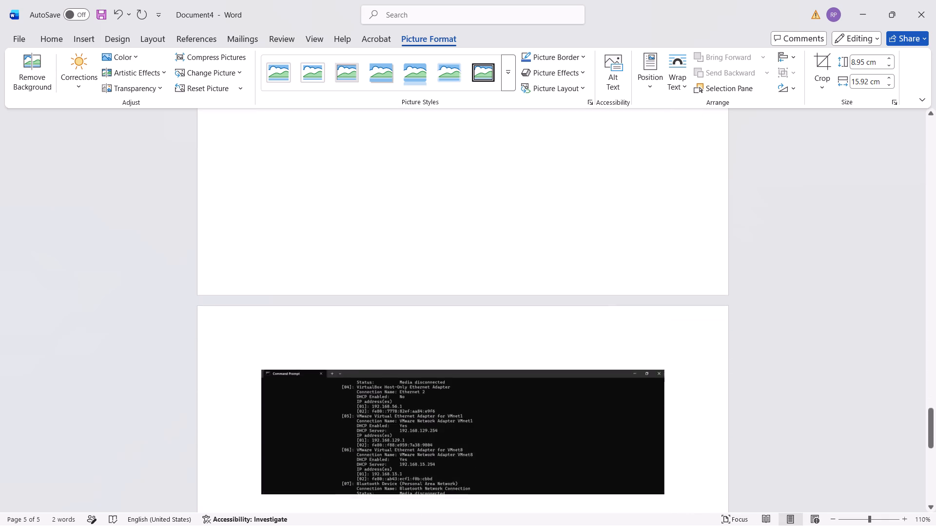
pyautogui.scroll(-3, 459, 413)
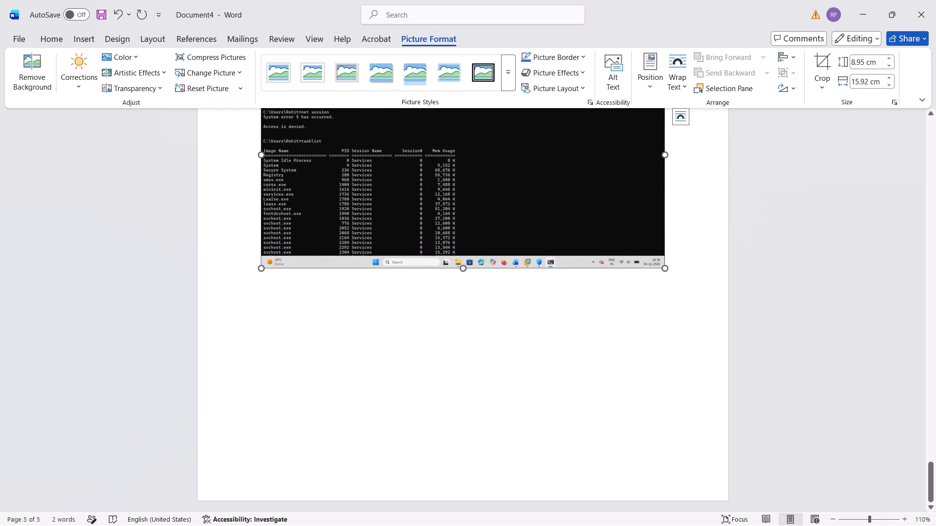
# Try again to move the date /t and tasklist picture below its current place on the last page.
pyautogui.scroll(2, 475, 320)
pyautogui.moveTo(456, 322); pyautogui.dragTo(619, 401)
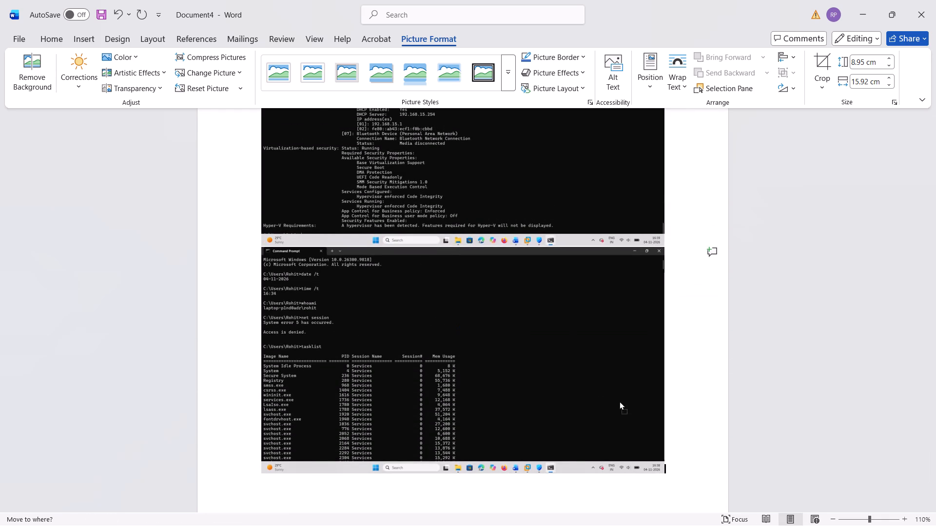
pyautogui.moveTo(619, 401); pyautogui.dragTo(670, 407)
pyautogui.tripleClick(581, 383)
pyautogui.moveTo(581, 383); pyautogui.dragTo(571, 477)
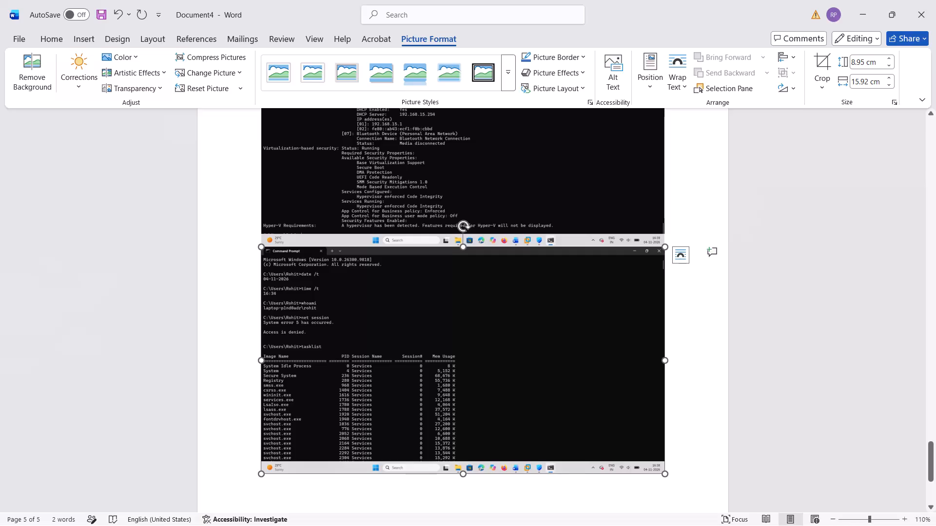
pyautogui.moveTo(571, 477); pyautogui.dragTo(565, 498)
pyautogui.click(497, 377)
# Move the svchost.exe process list picture from the top of its page up to directly below the Q2 label.
pyautogui.scroll(8, 220, 336)
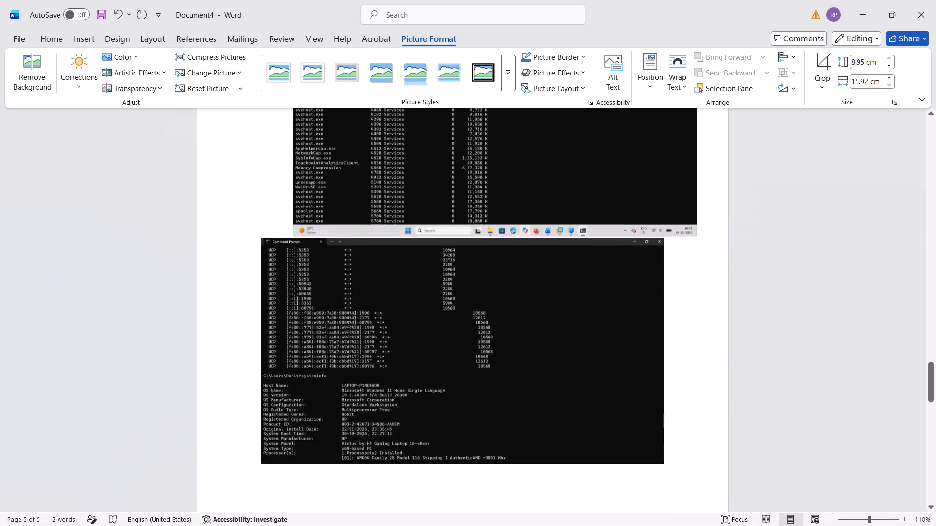
pyautogui.scroll(2, 220, 336)
pyautogui.scroll(-4, 220, 336)
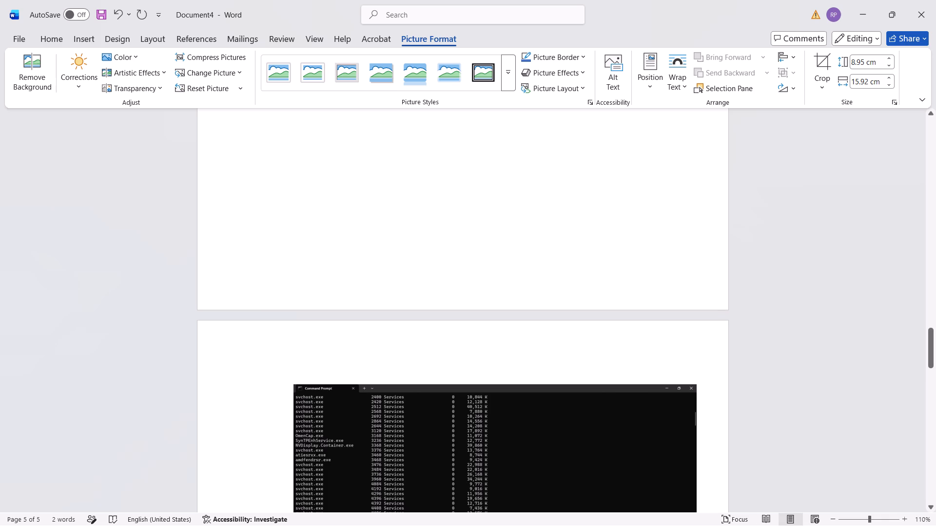
pyautogui.click(360, 448)
pyautogui.moveTo(360, 448); pyautogui.dragTo(346, 233)
pyautogui.moveTo(366, 414); pyautogui.dragTo(374, 412)
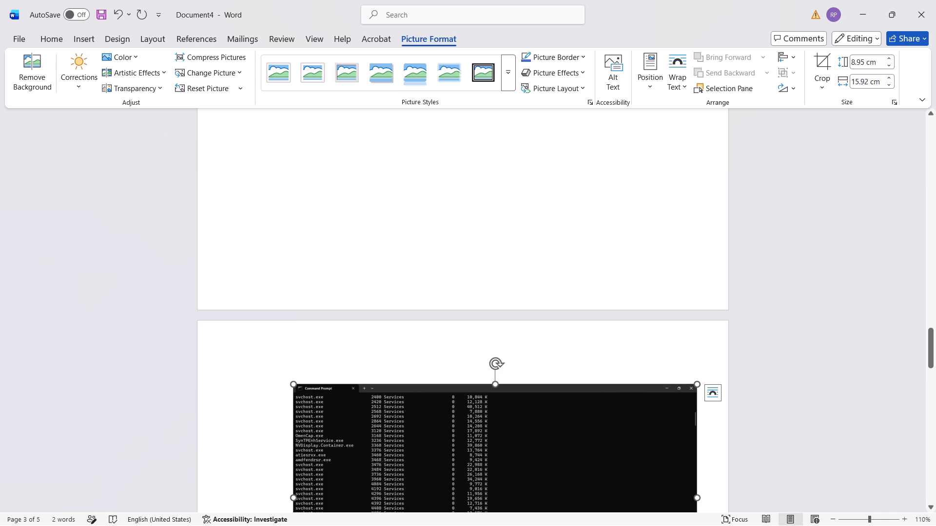
pyautogui.moveTo(374, 412); pyautogui.dragTo(442, 264)
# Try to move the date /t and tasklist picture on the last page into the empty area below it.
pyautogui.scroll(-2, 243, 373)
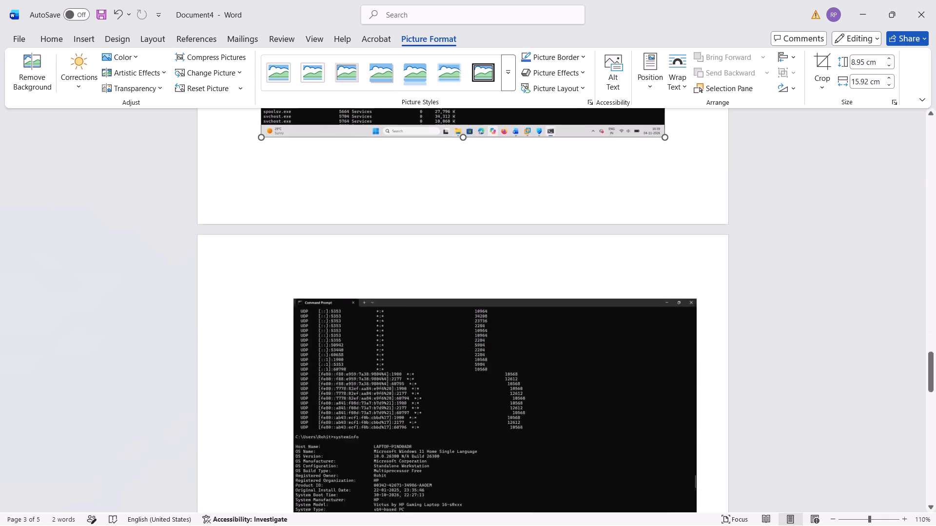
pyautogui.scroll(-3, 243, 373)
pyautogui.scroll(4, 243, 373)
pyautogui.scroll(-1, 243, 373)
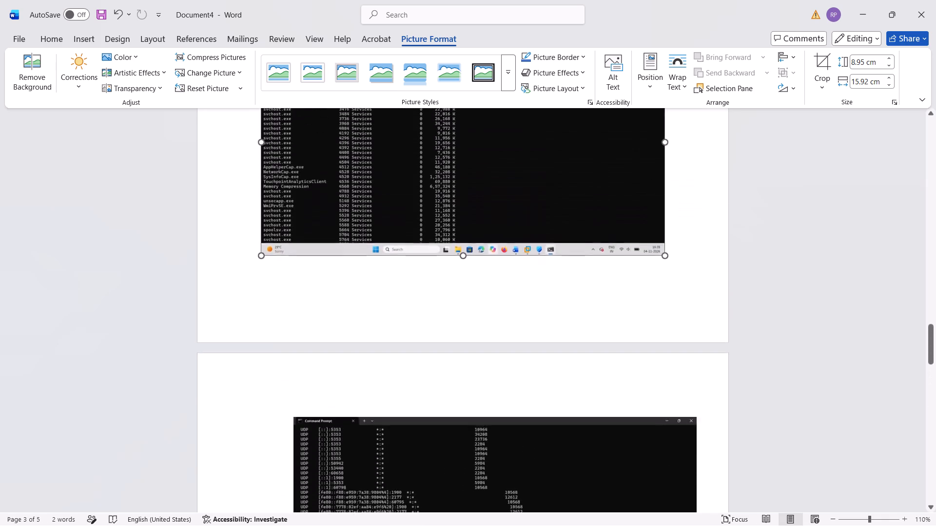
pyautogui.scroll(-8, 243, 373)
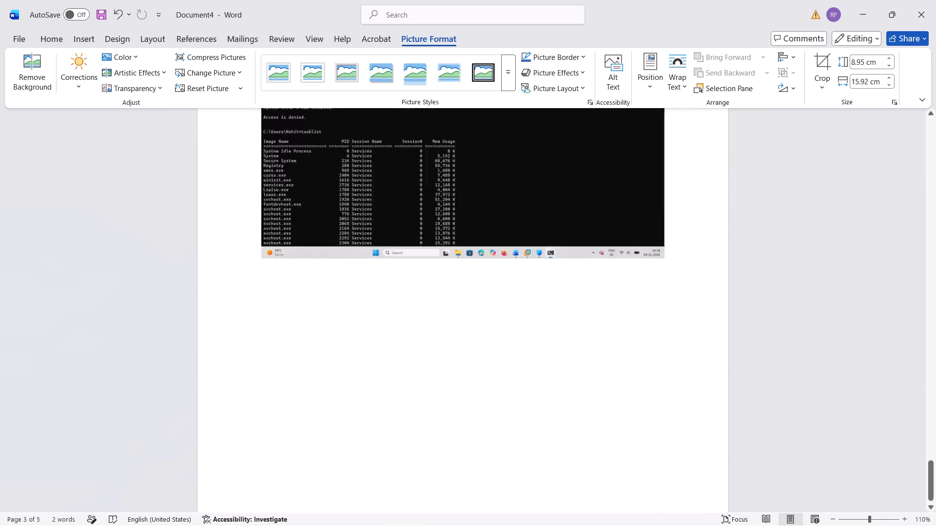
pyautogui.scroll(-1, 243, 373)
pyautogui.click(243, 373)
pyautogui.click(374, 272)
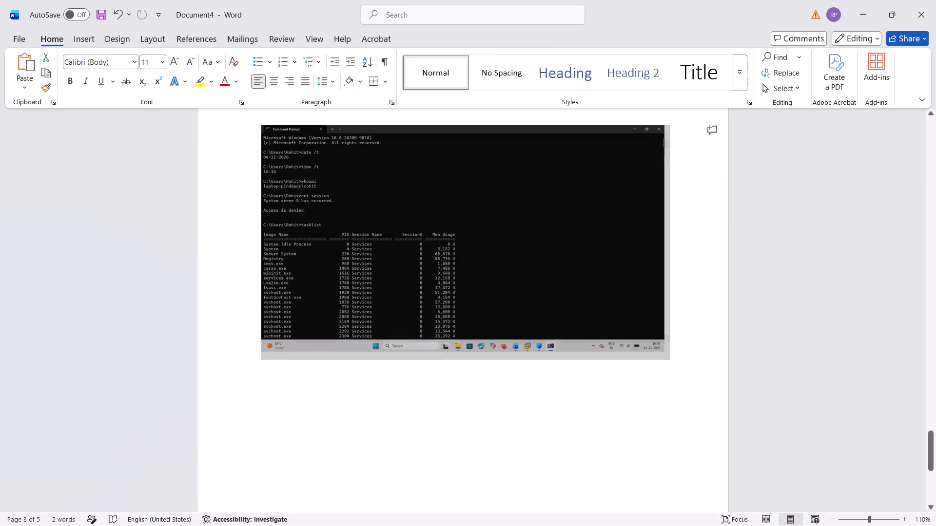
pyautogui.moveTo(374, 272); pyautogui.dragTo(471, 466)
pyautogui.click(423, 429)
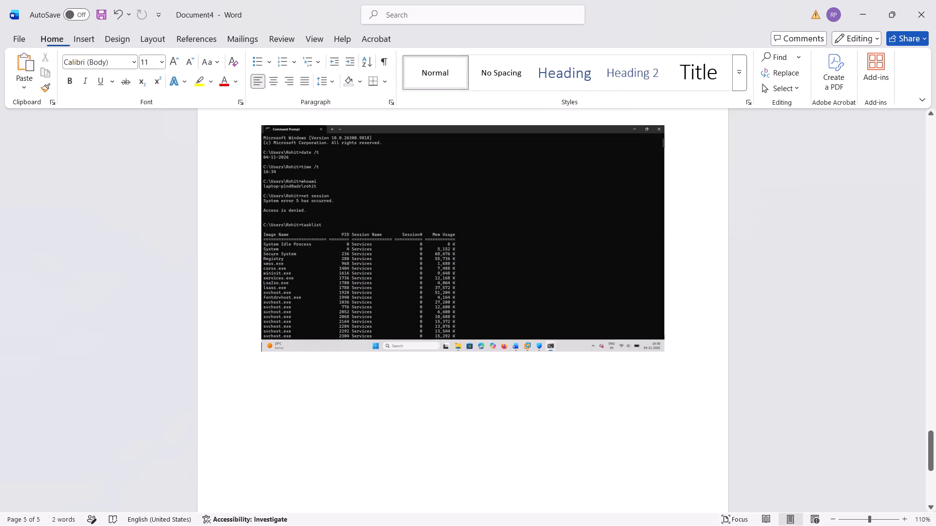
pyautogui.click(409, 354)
pyautogui.click(404, 314)
pyautogui.moveTo(404, 314); pyautogui.dragTo(412, 404)
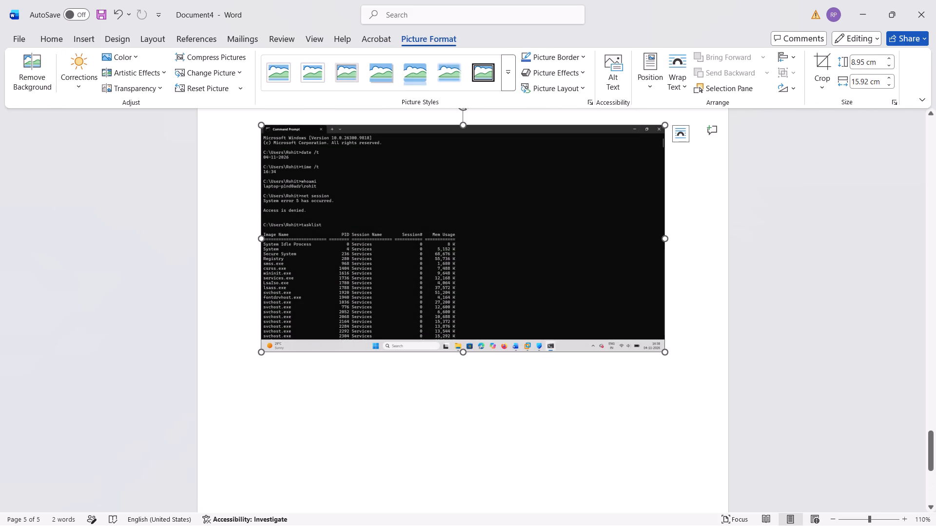
pyautogui.click(85, 38)
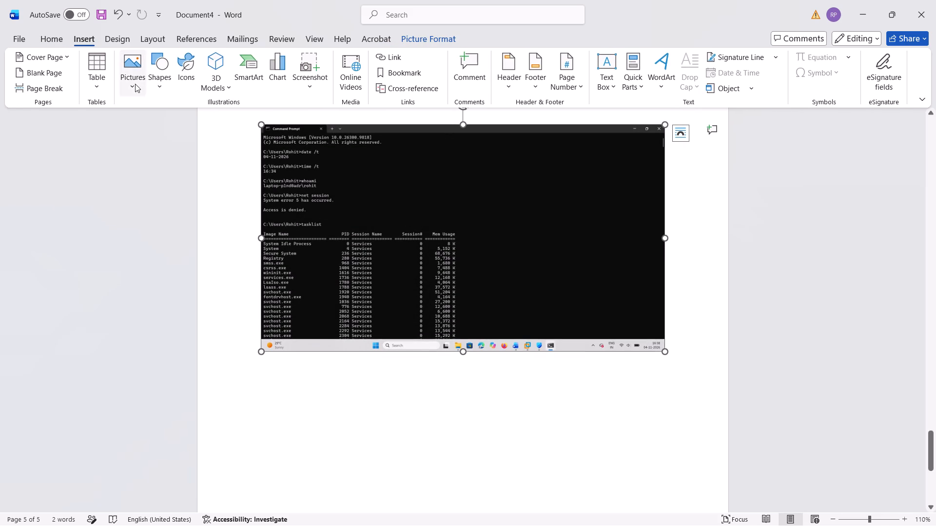
pyautogui.click(132, 84)
pyautogui.click(150, 120)
pyautogui.scroll(-20, 150, 120)
pyautogui.scroll(-20, 150, 120)
pyautogui.scroll(-20, 150, 120)
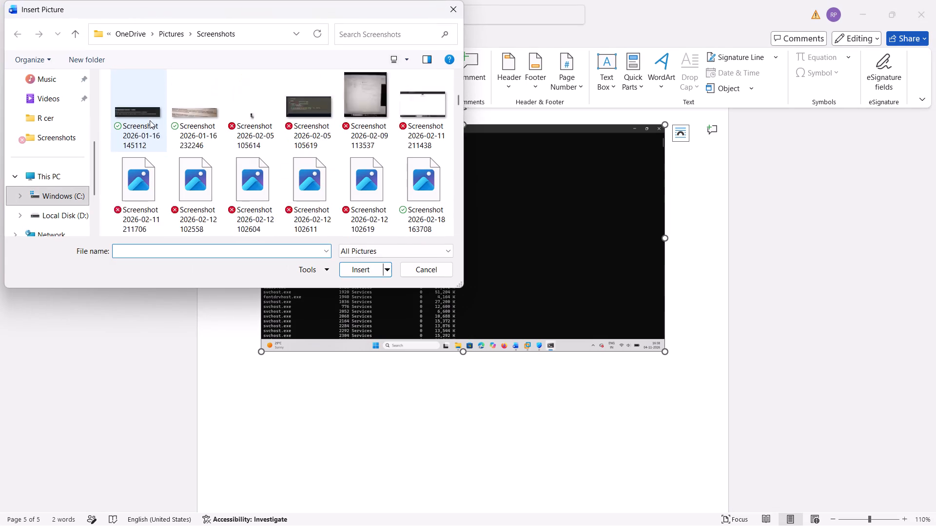
pyautogui.scroll(-20, 150, 120)
pyautogui.scroll(-20, 150, 120)
pyautogui.scroll(-20, 150, 120)
pyautogui.scroll(-5, 150, 120)
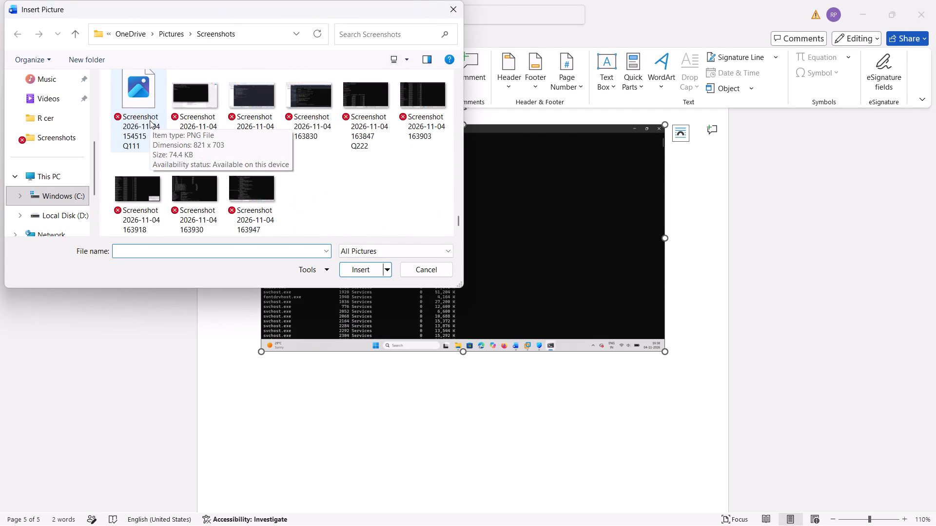
pyautogui.click(358, 112)
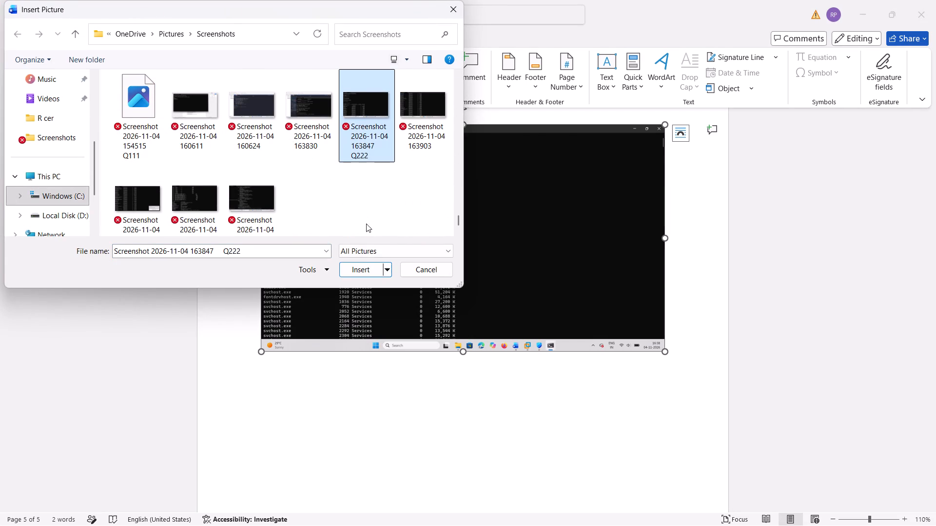
pyautogui.click(410, 131)
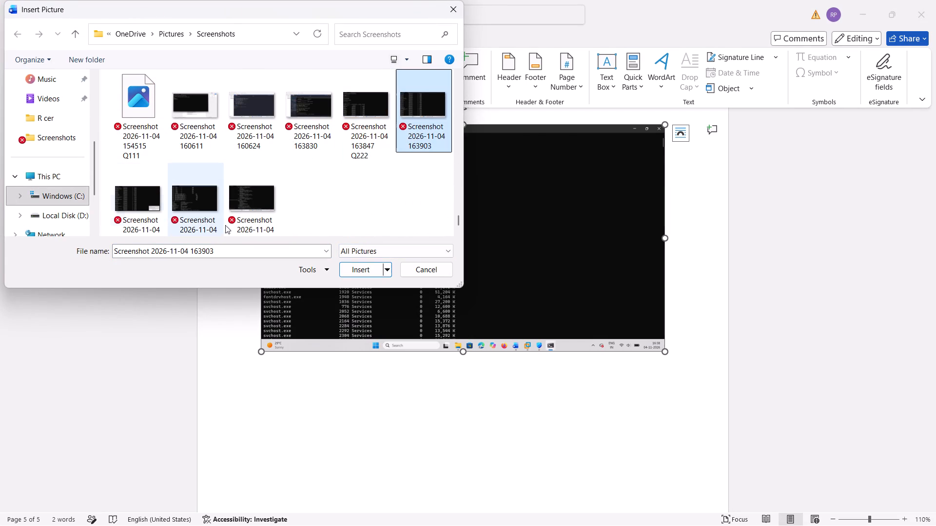
pyautogui.click(154, 201)
pyautogui.click(337, 266)
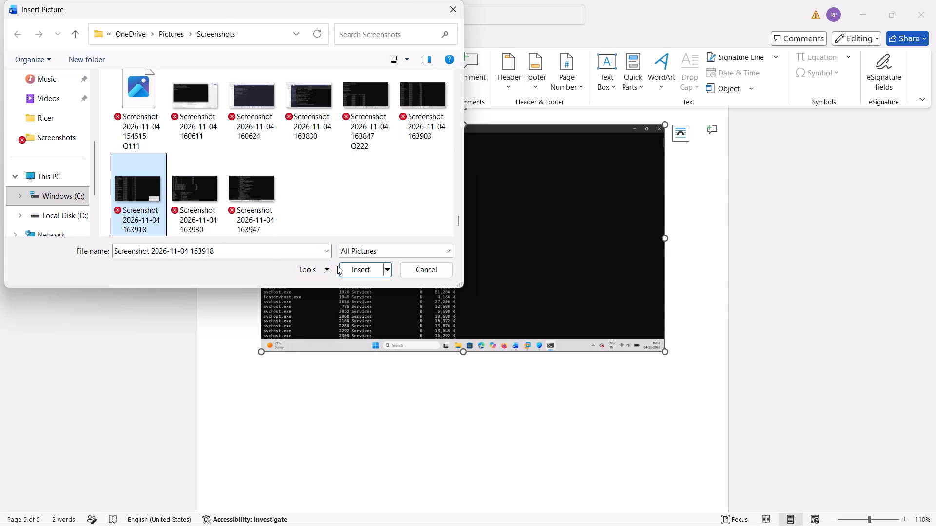
pyautogui.click(343, 267)
pyautogui.scroll(4, 249, 302)
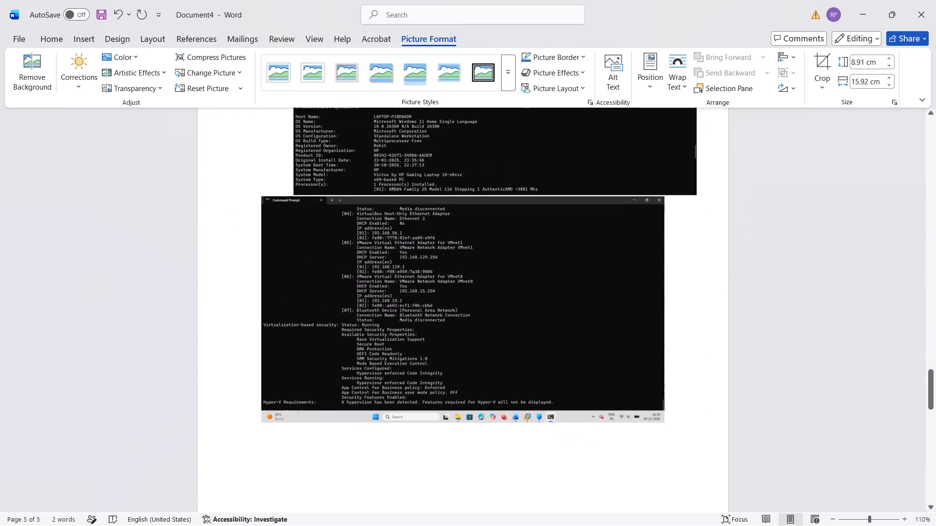
pyautogui.scroll(4, 249, 302)
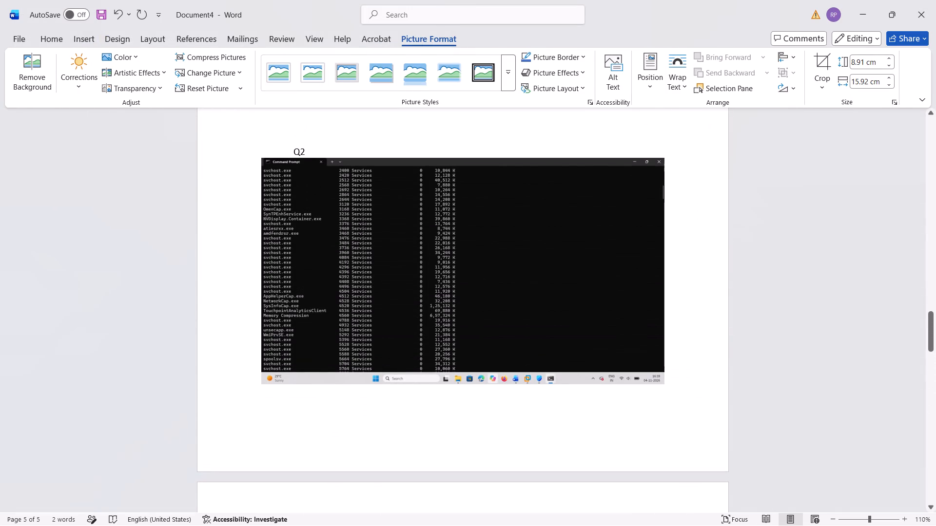
pyautogui.scroll(-7, 249, 302)
pyautogui.scroll(3, 249, 302)
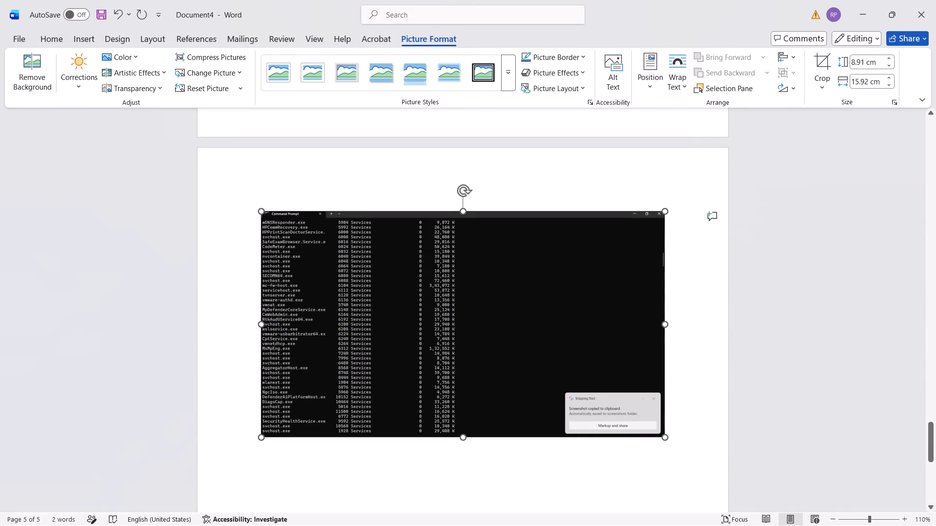
# Save the document as a Word file in Downloads, named with 55, two underscores, the registration number and two full stops.
pyautogui.click(18, 37)
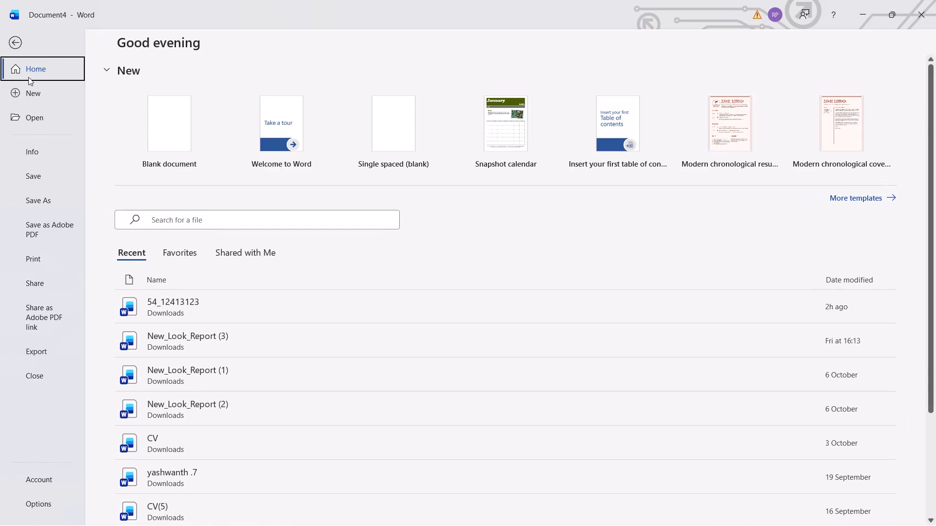
pyautogui.click(44, 202)
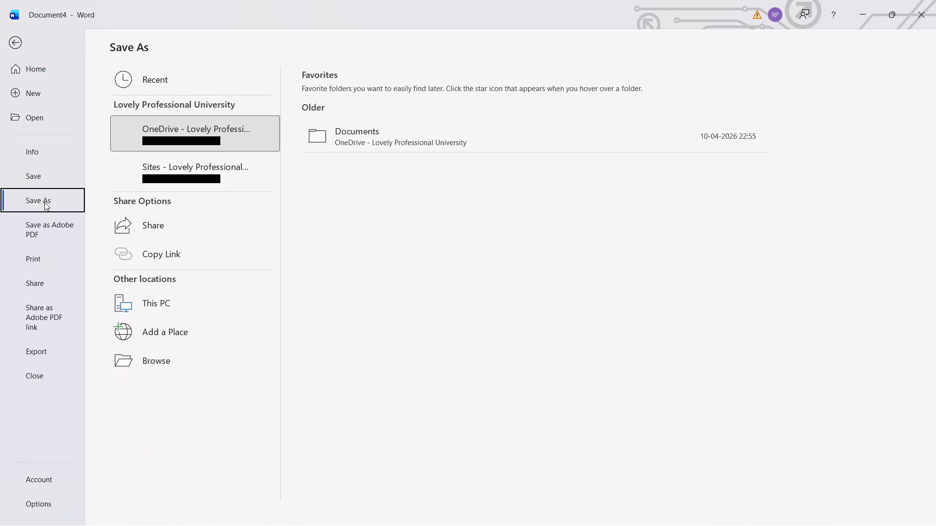
pyautogui.click(161, 307)
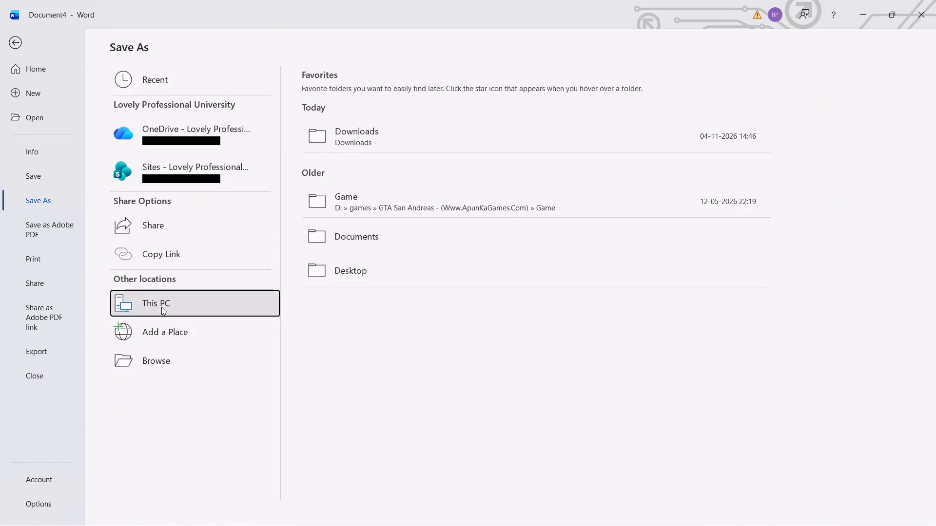
pyautogui.click(353, 145)
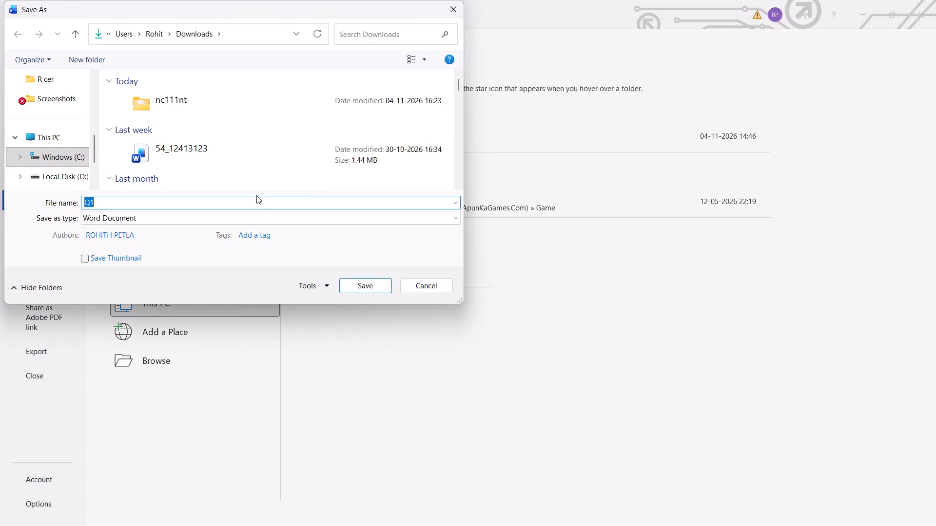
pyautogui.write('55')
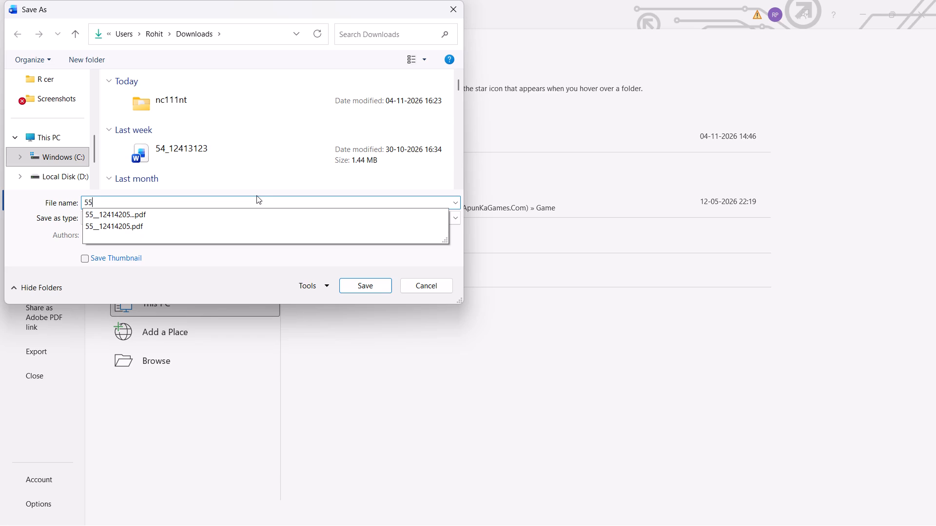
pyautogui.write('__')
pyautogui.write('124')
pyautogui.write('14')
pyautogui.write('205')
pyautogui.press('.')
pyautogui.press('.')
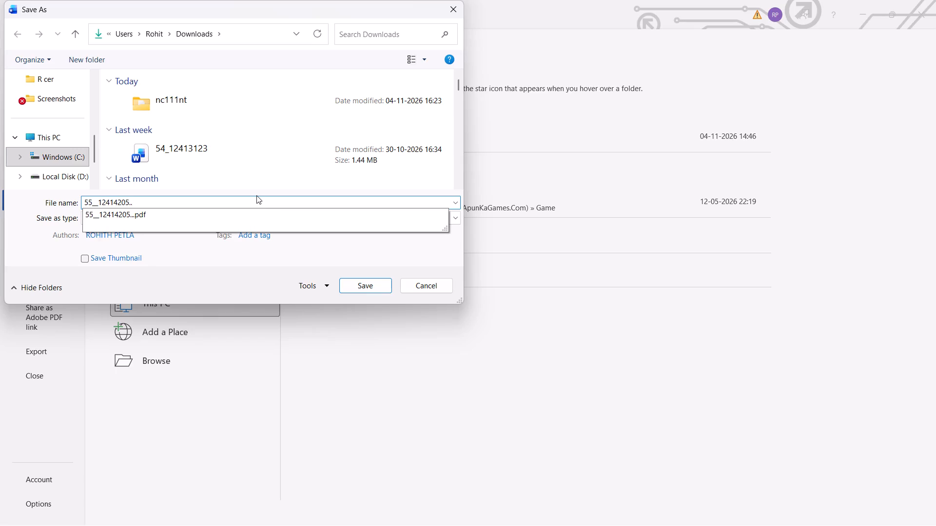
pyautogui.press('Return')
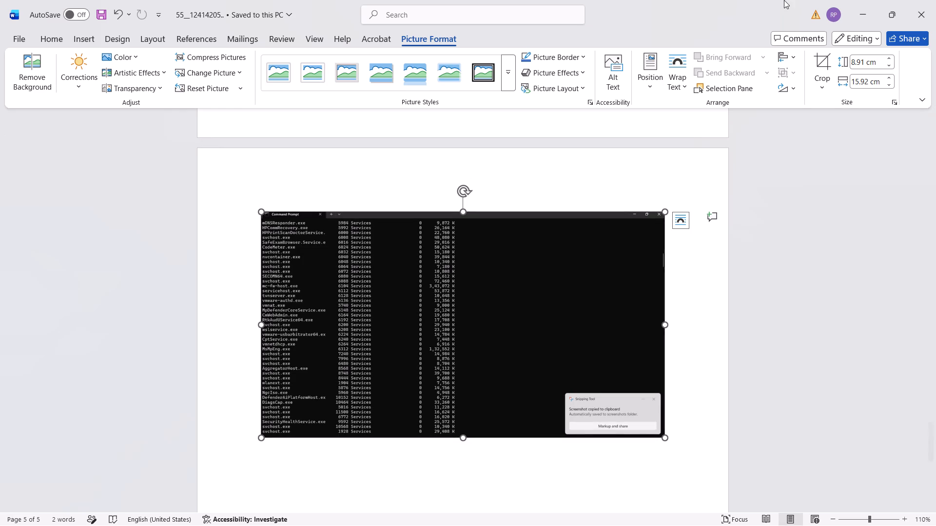
# Close the saved screenshots document, keeping the assignment questions document open.
pyautogui.click(915, 13)
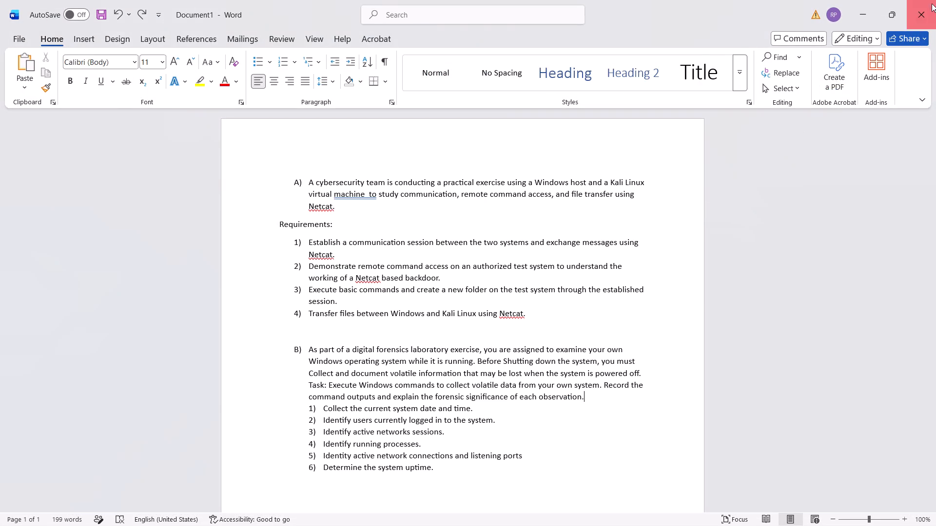
pyautogui.click(932, 3)
pyautogui.click(594, 172)
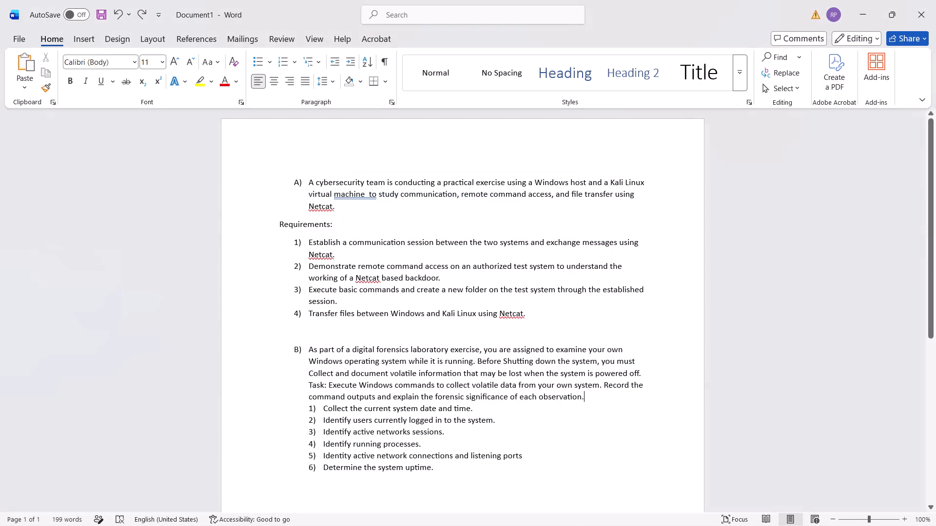
# Switch to Chrome, dismiss the pending file selection and close the Claude chat page.
pyautogui.click(682, 510)
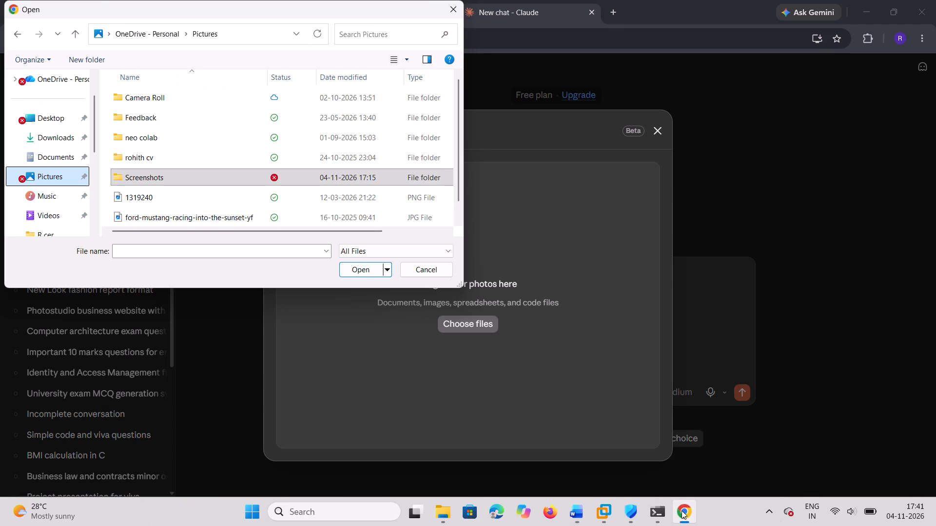
pyautogui.click(454, 7)
pyautogui.click(590, 11)
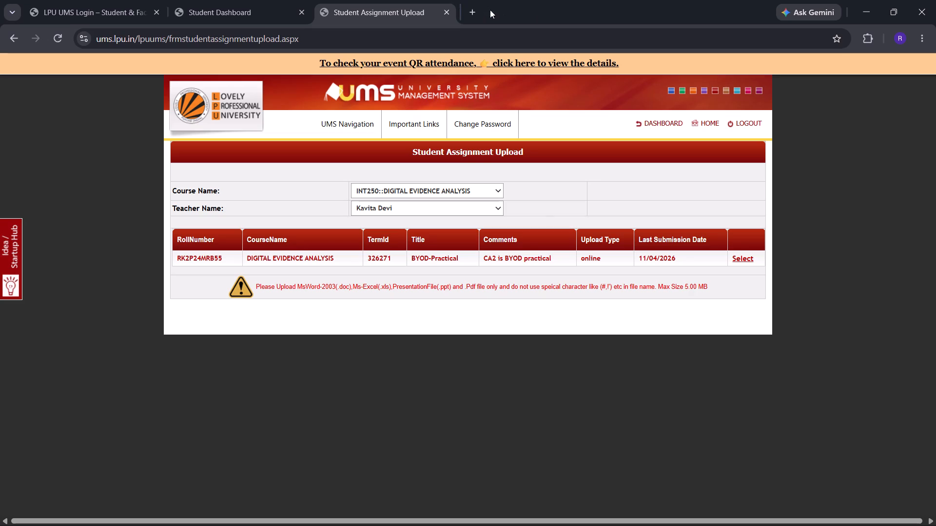
# Search the web for word to pdf on a new page and open iLovePDF's Word to PDF converter.
pyautogui.click(474, 7)
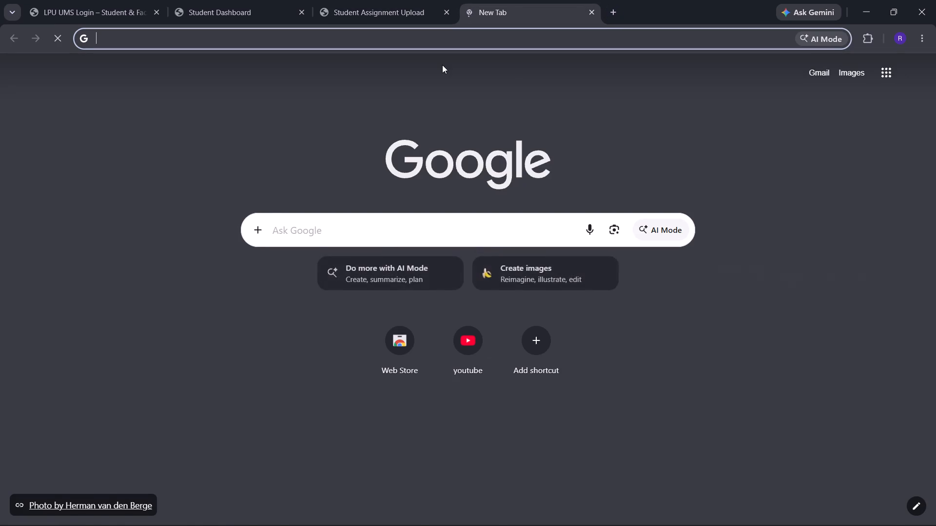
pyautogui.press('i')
pyautogui.press('BackSpace')
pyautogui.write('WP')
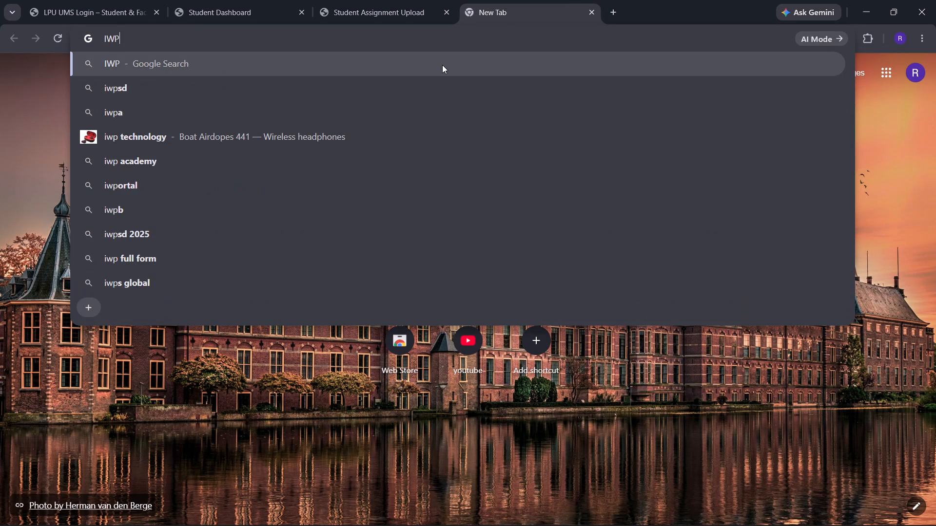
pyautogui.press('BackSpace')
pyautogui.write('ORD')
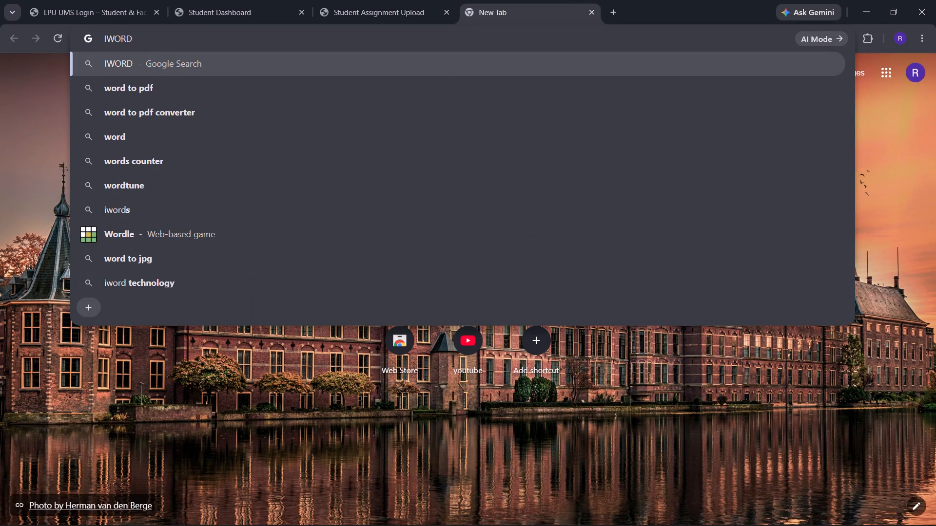
pyautogui.click(413, 94)
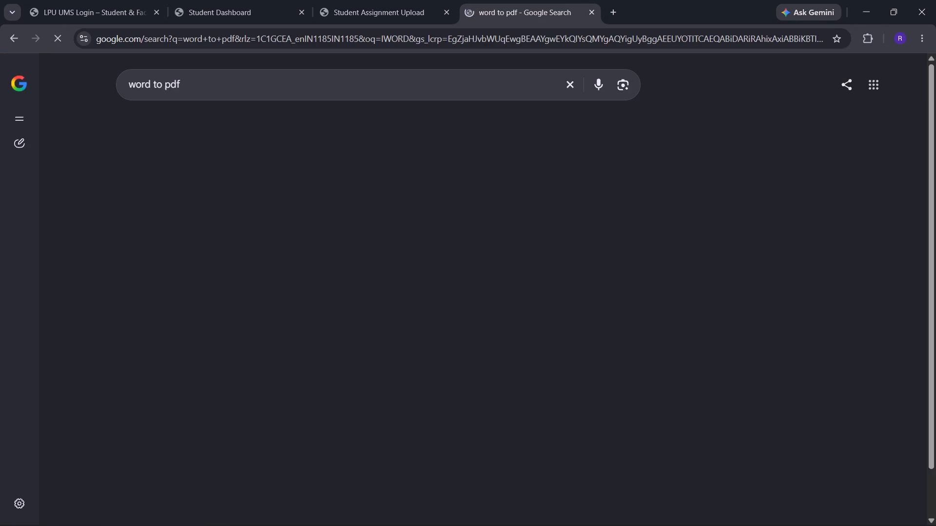
pyautogui.click(332, 182)
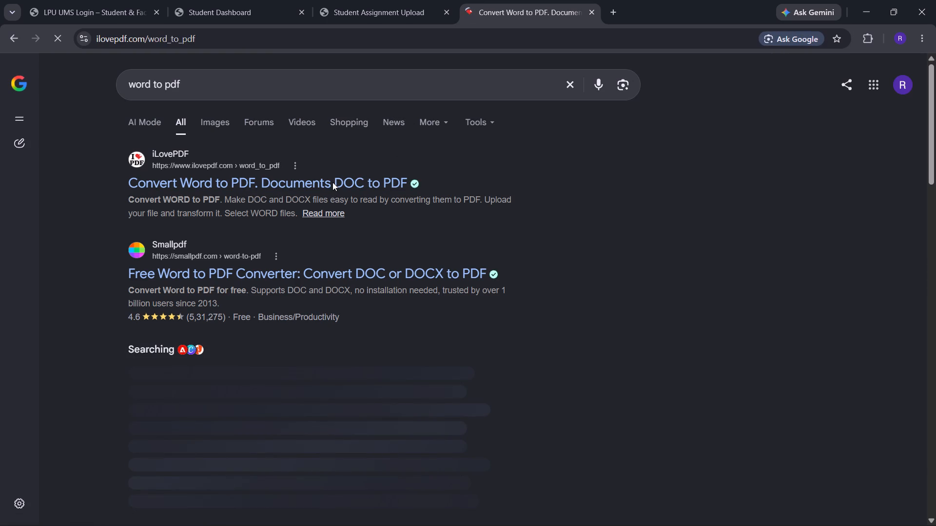
# Load the newly saved Word document from Downloads into the iLovePDF converter.
pyautogui.click(418, 198)
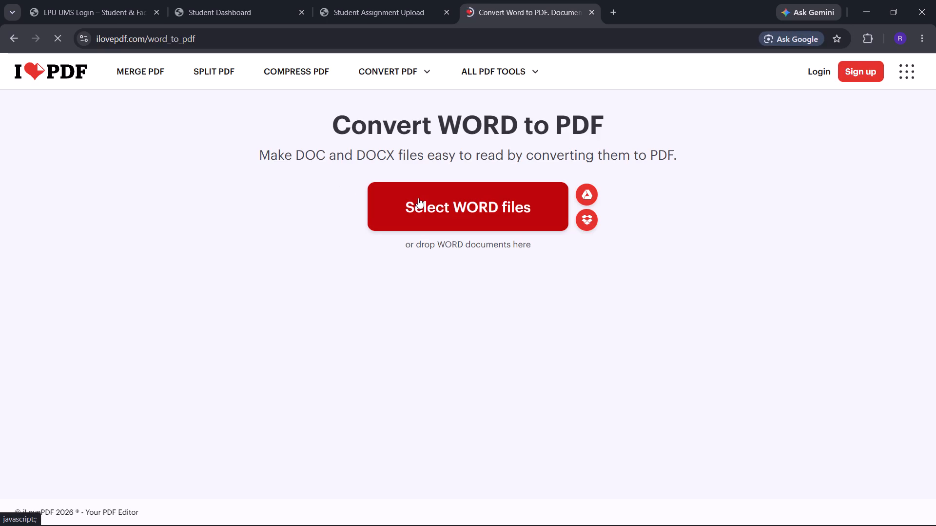
pyautogui.click(435, 204)
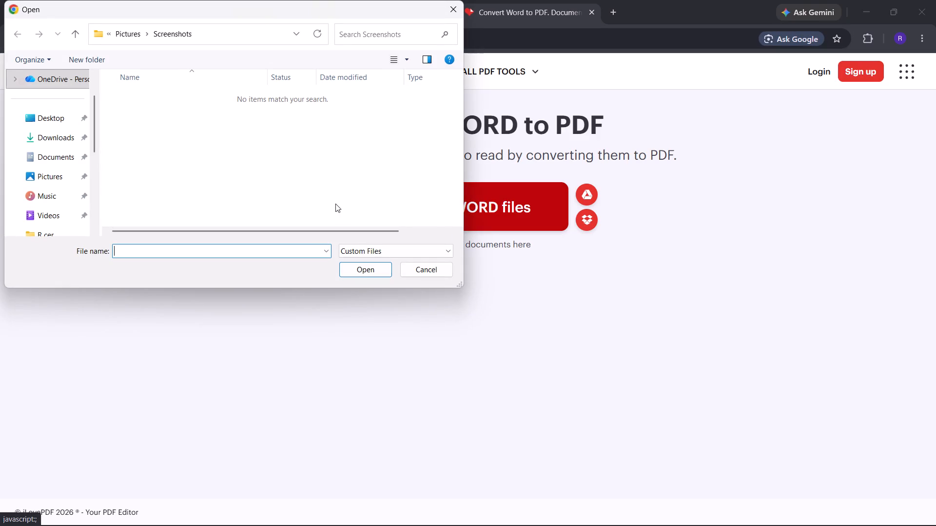
pyautogui.click(53, 142)
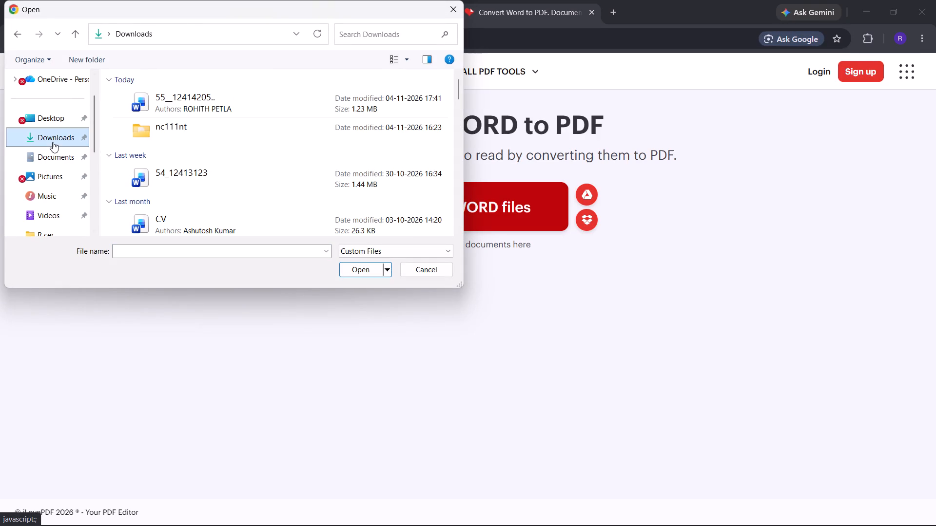
pyautogui.click(168, 100)
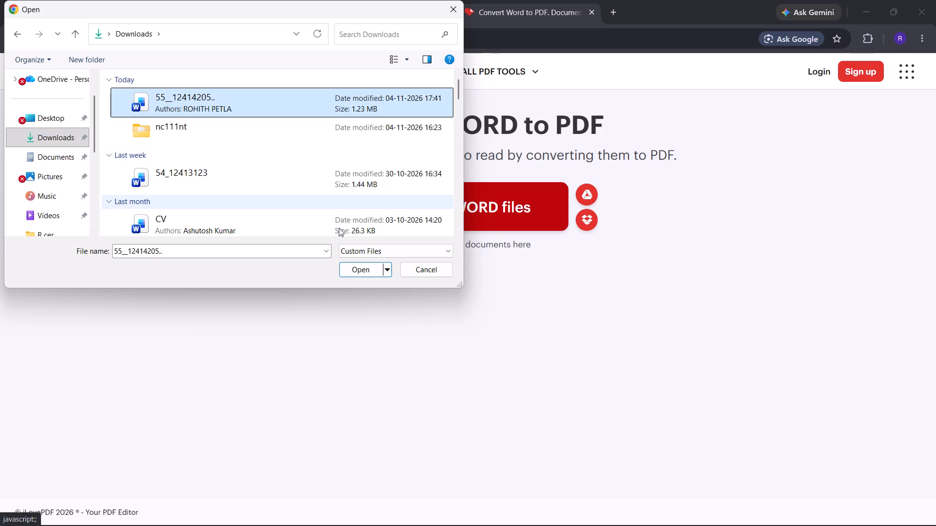
pyautogui.click(368, 269)
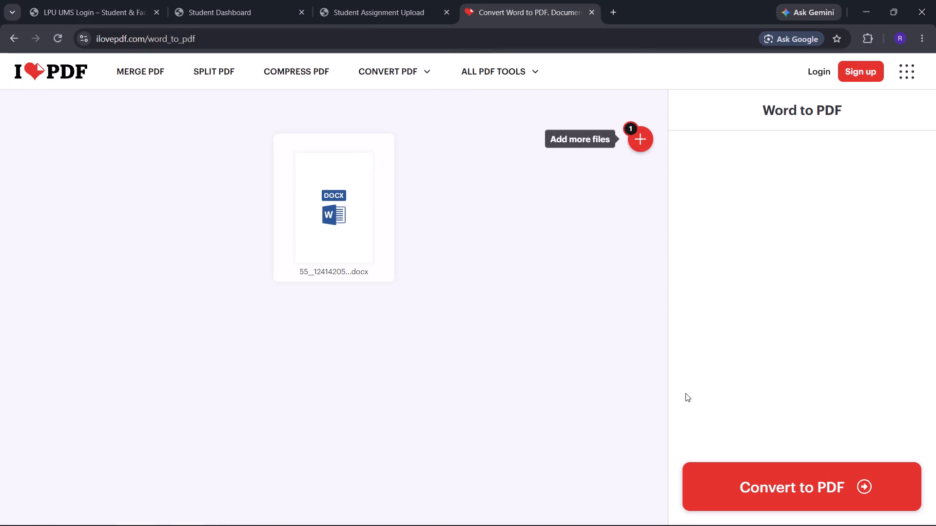
# Convert the loaded Word document to PDF and download the result.
pyautogui.click(799, 486)
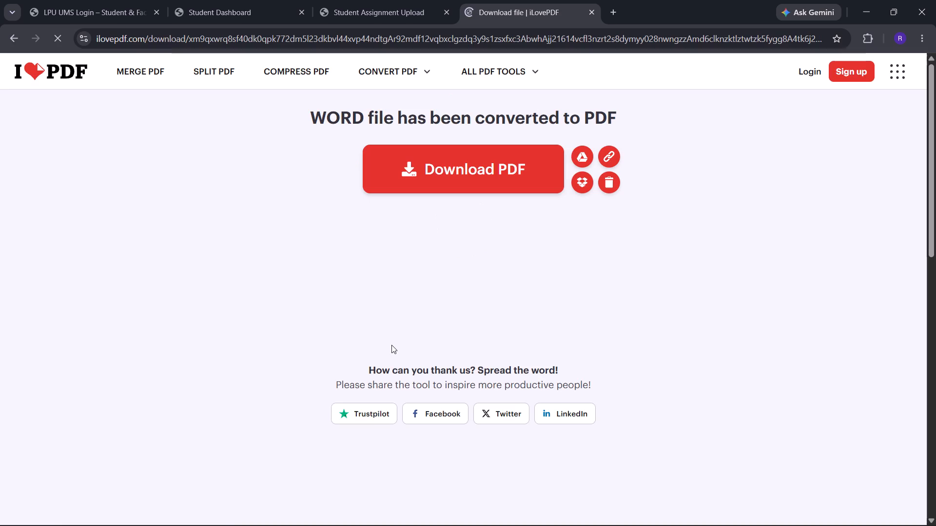
pyautogui.click(443, 177)
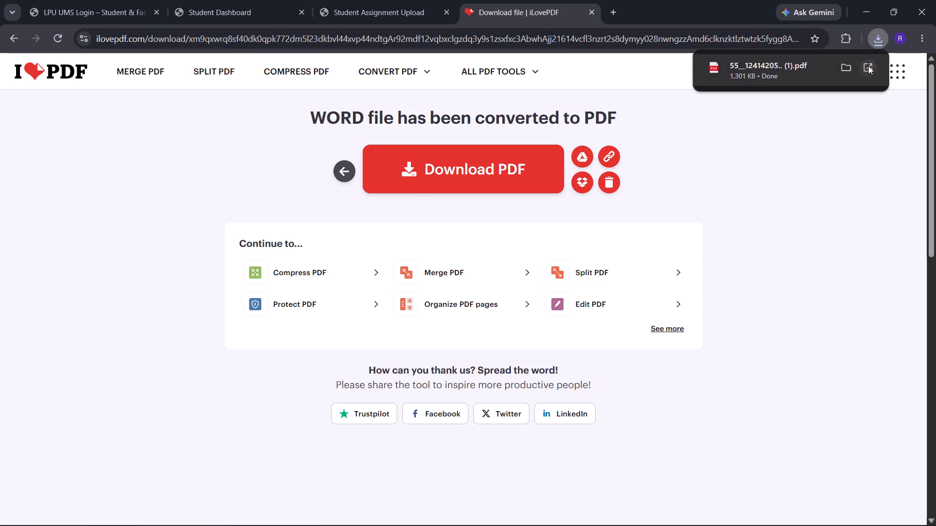
pyautogui.click(870, 66)
pyautogui.scroll(-2, 664, 336)
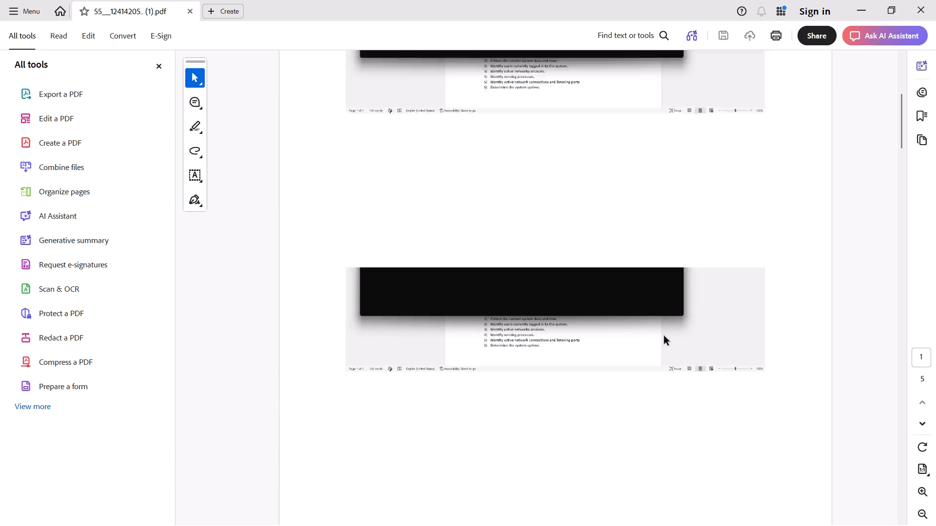
pyautogui.scroll(-6, 664, 336)
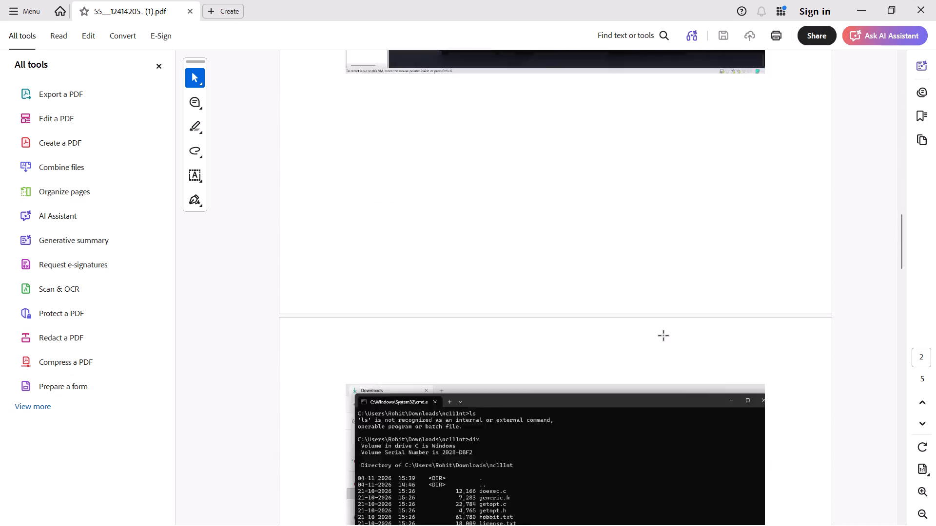
pyautogui.scroll(-4, 664, 336)
pyautogui.scroll(1, 664, 336)
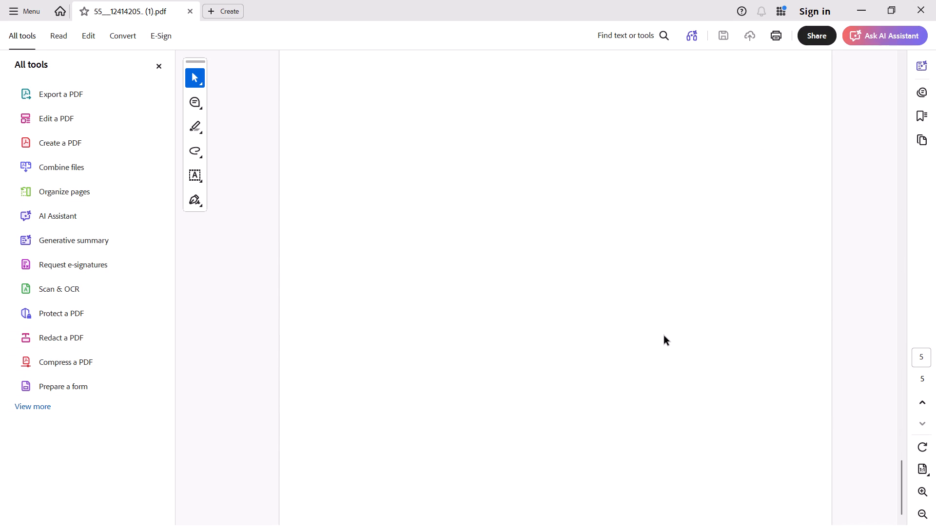
pyautogui.scroll(2, 664, 336)
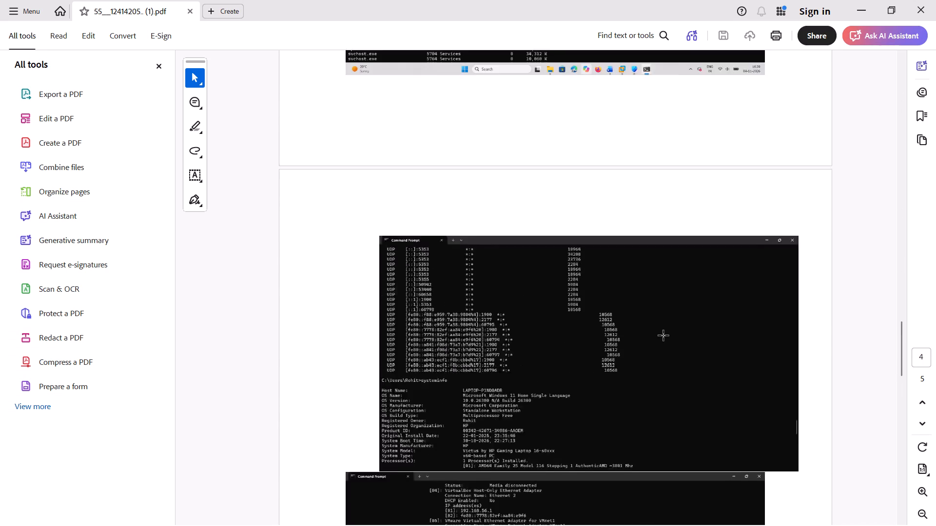
pyautogui.scroll(6, 664, 336)
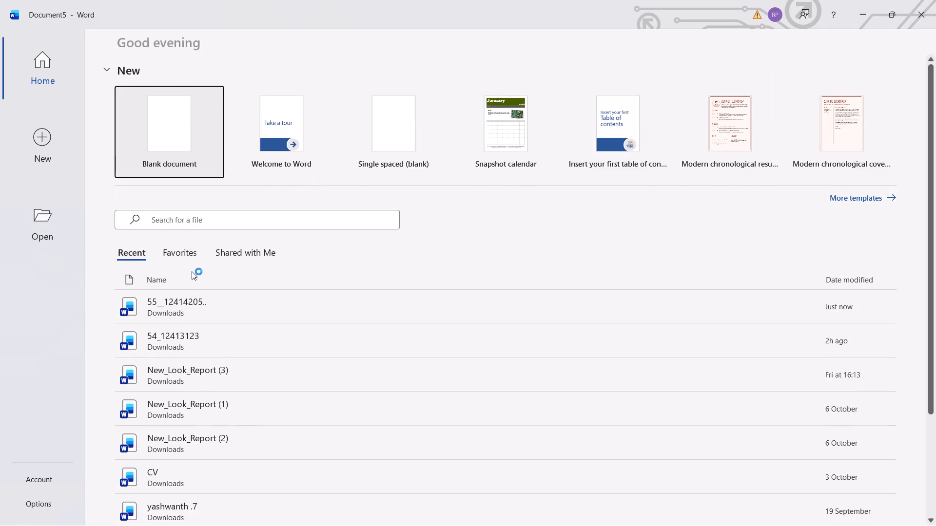
pyautogui.click(188, 275)
pyautogui.doubleClick(180, 294)
pyautogui.scroll(-6, 312, 376)
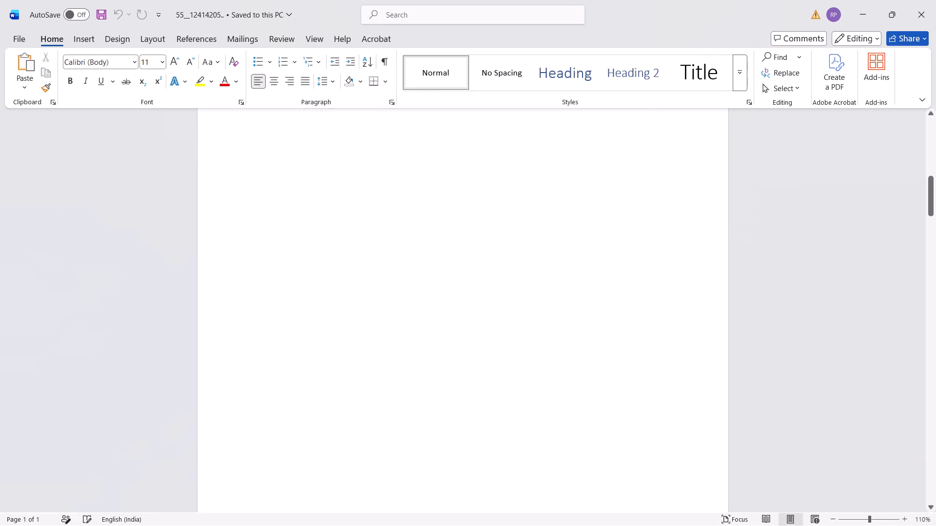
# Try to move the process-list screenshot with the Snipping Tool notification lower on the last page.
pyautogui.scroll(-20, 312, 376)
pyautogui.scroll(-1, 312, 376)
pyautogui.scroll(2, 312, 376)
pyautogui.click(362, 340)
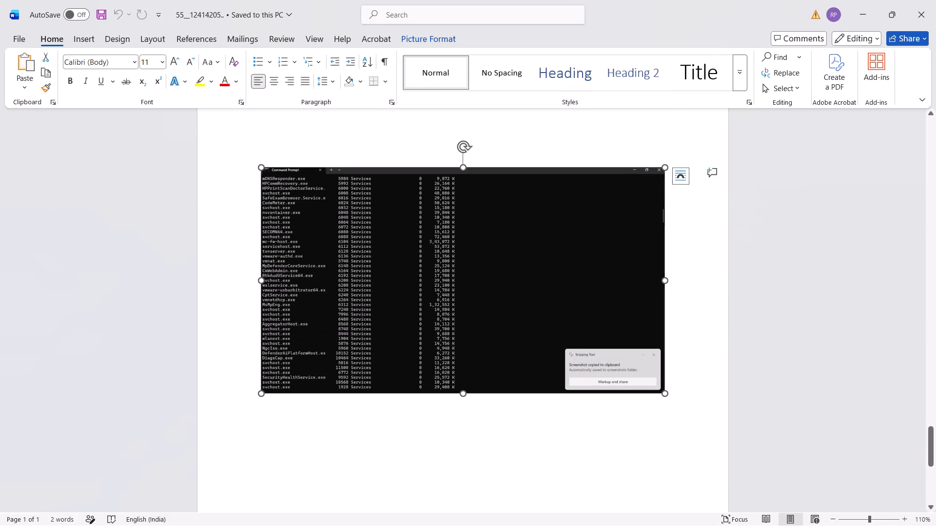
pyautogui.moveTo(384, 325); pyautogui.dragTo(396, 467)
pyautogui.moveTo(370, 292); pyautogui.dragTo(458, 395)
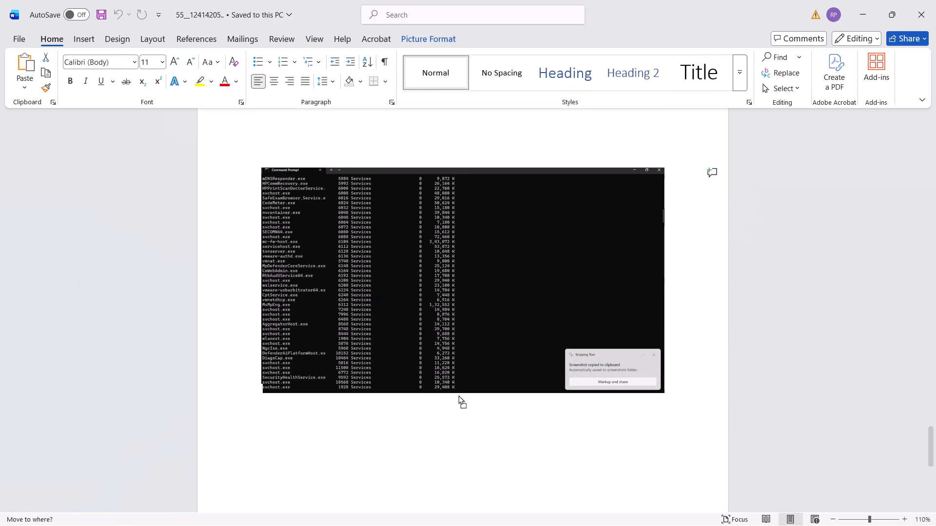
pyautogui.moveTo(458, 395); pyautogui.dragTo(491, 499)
# Delete the four Command Prompt screenshots that follow the Q2 label, leaving only the label.
pyautogui.click(405, 317)
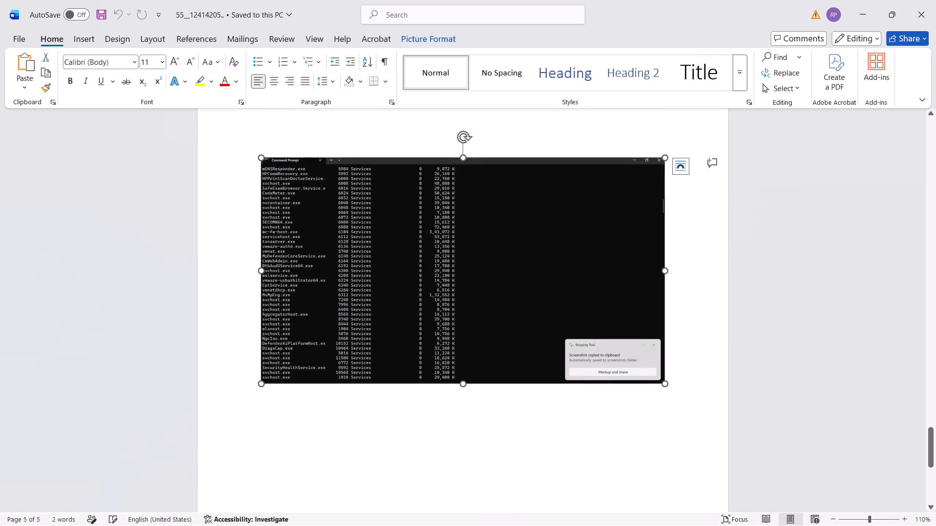
pyautogui.press('BackSpace')
pyautogui.scroll(3, 245, 311)
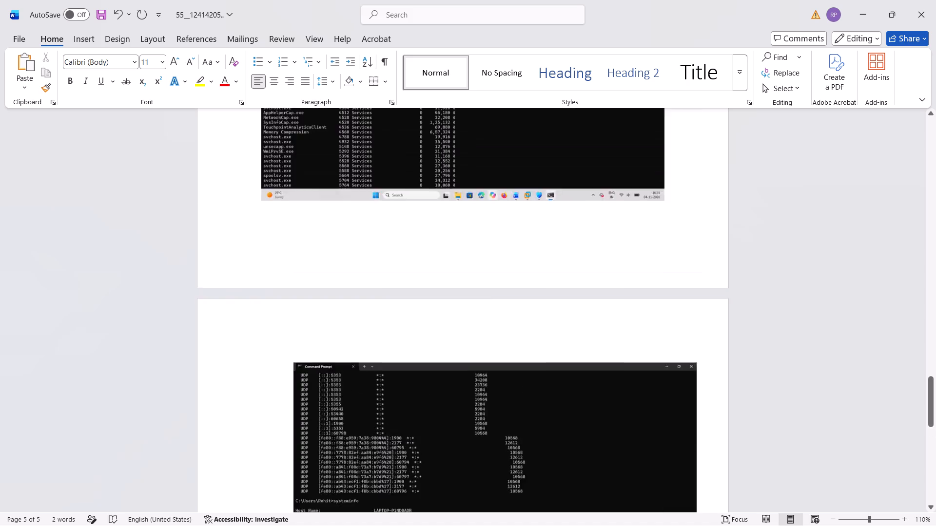
pyautogui.scroll(1, 245, 311)
pyautogui.scroll(-6, 245, 311)
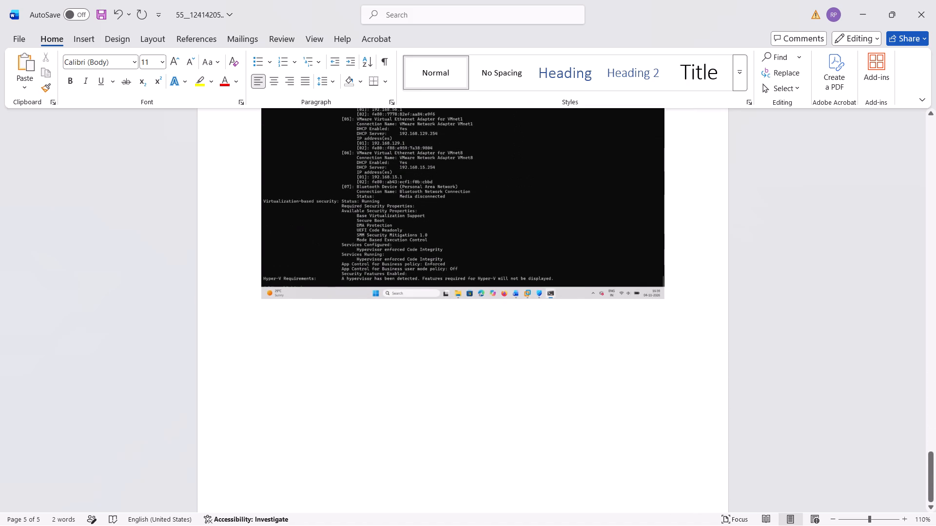
pyautogui.scroll(-2, 245, 311)
pyautogui.click(351, 347)
pyautogui.scroll(5, 351, 347)
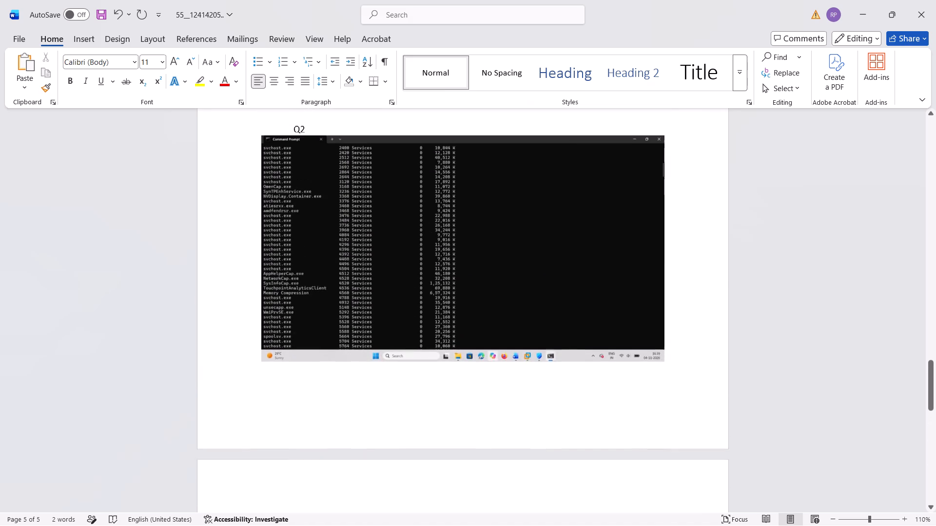
pyautogui.click(378, 333)
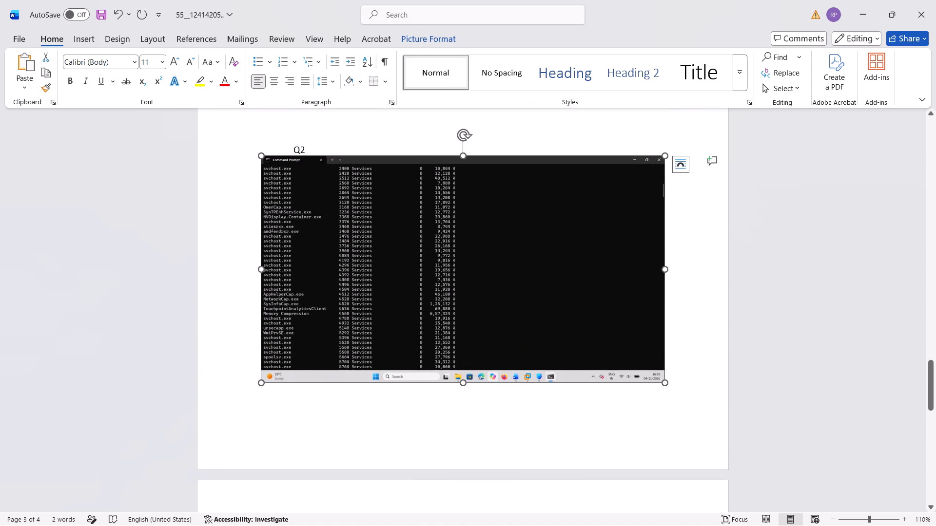
pyautogui.press('BackSpace')
pyautogui.scroll(-5, 378, 333)
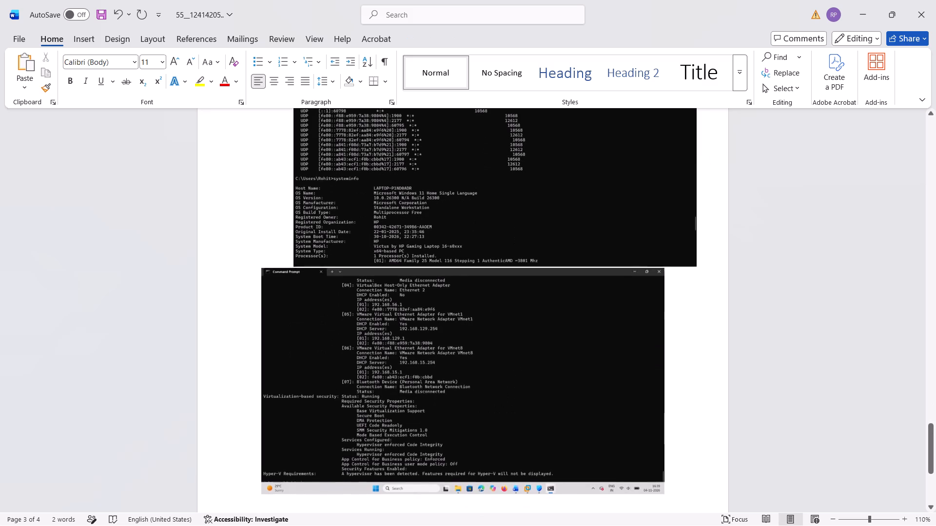
pyautogui.click(427, 207)
pyautogui.press('BackSpace')
pyautogui.click(427, 322)
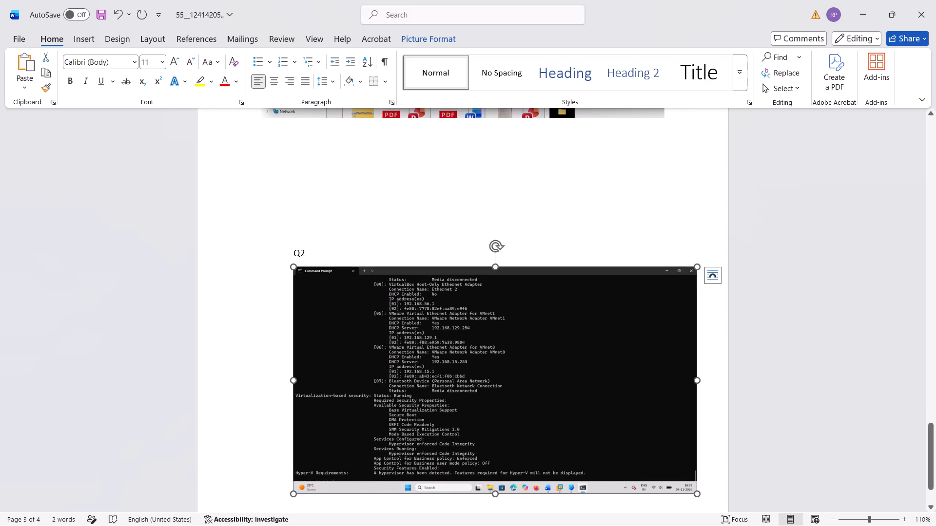
pyautogui.press('BackSpace')
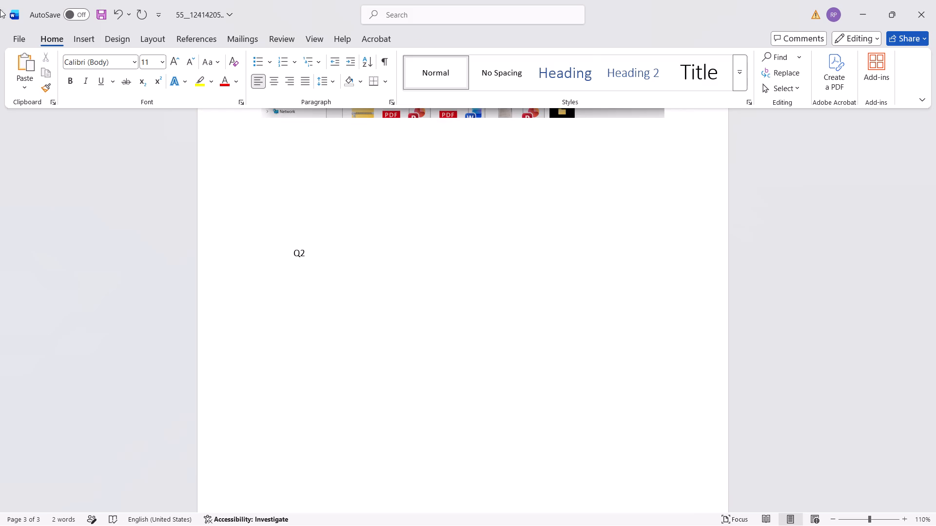
pyautogui.click(87, 41)
pyautogui.click(131, 89)
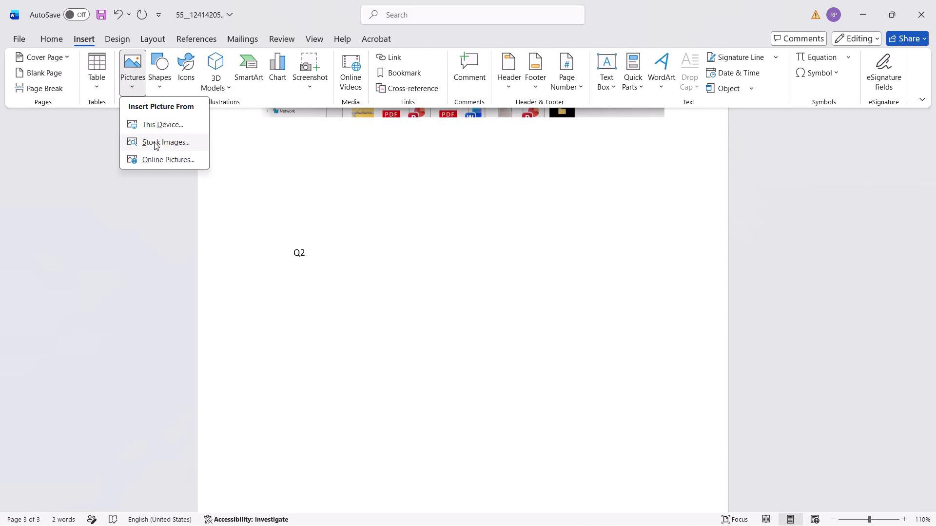
pyautogui.click(154, 123)
pyautogui.scroll(-3, 171, 158)
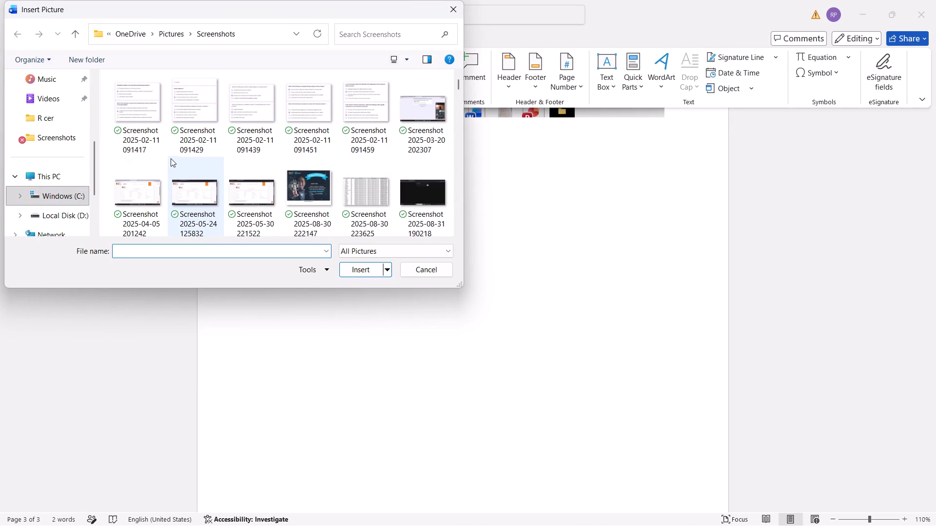
pyautogui.scroll(-20, 171, 158)
pyautogui.scroll(-20, 171, 158)
pyautogui.scroll(-20, 171, 158)
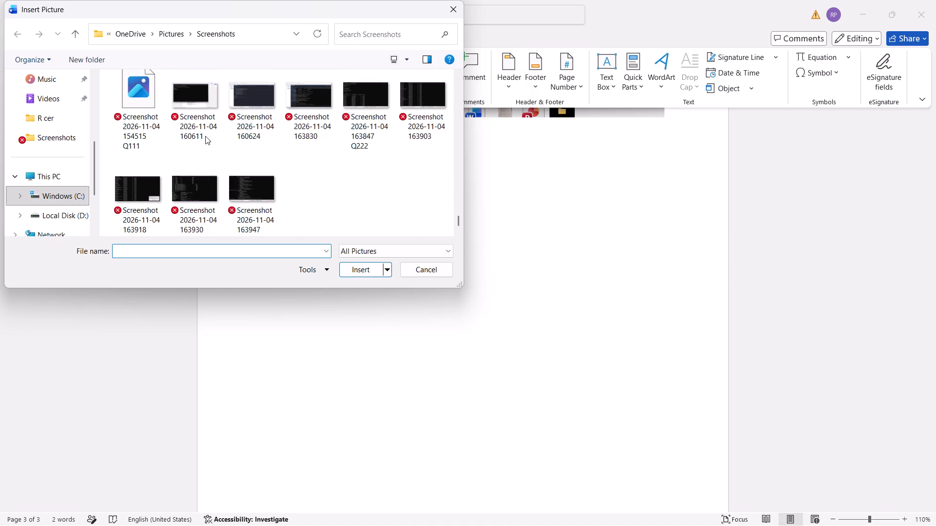
pyautogui.click(372, 126)
pyautogui.click(364, 263)
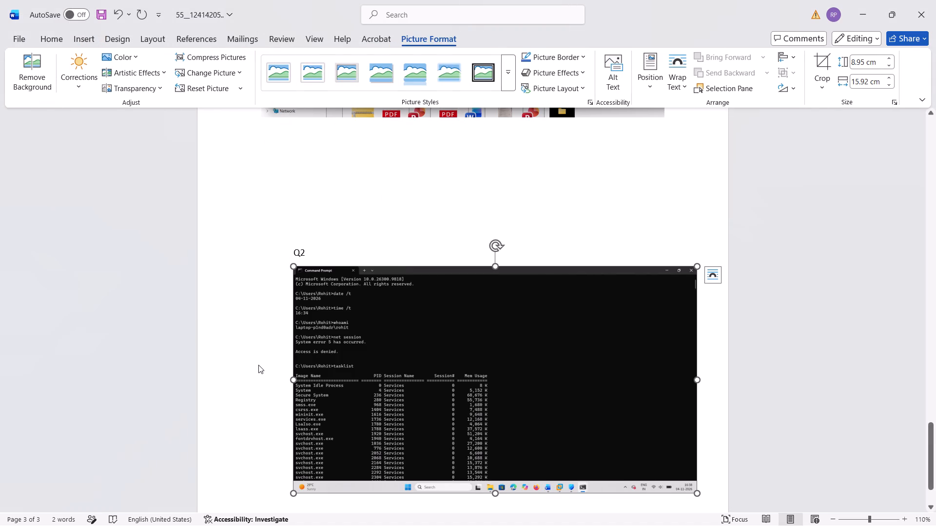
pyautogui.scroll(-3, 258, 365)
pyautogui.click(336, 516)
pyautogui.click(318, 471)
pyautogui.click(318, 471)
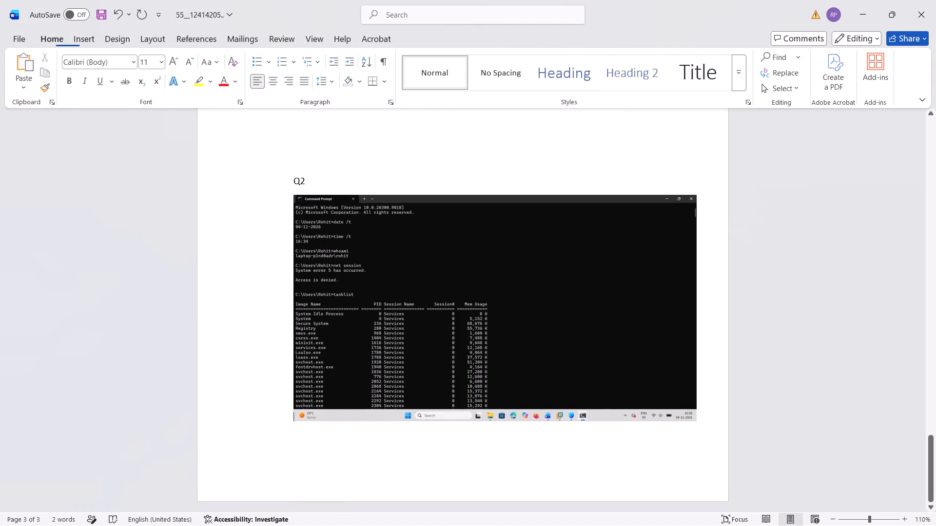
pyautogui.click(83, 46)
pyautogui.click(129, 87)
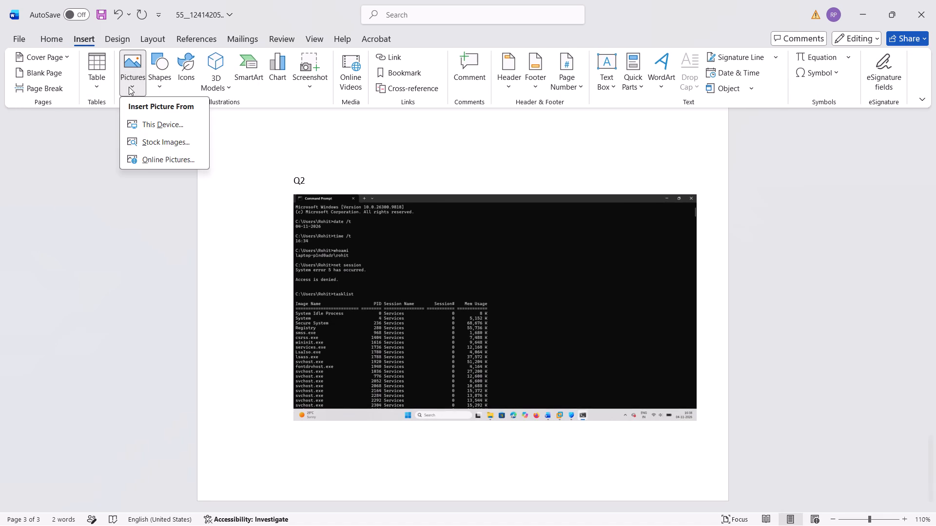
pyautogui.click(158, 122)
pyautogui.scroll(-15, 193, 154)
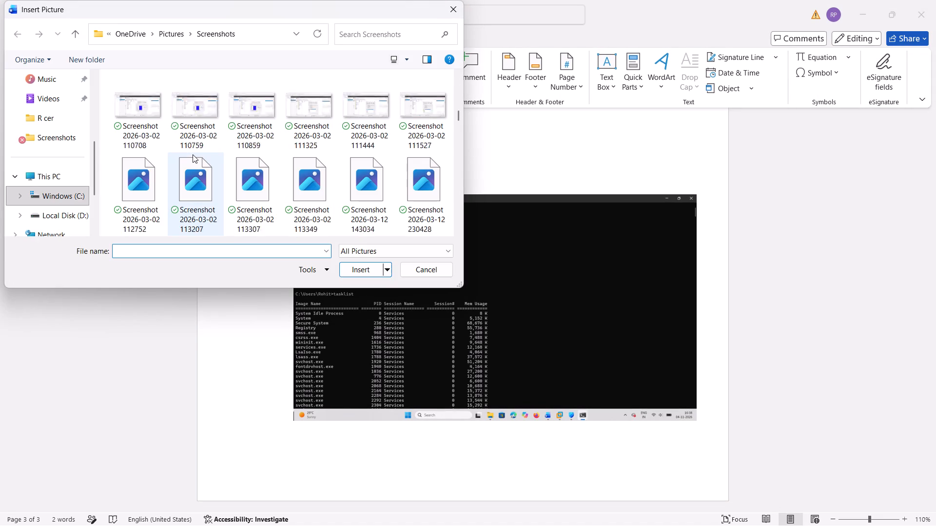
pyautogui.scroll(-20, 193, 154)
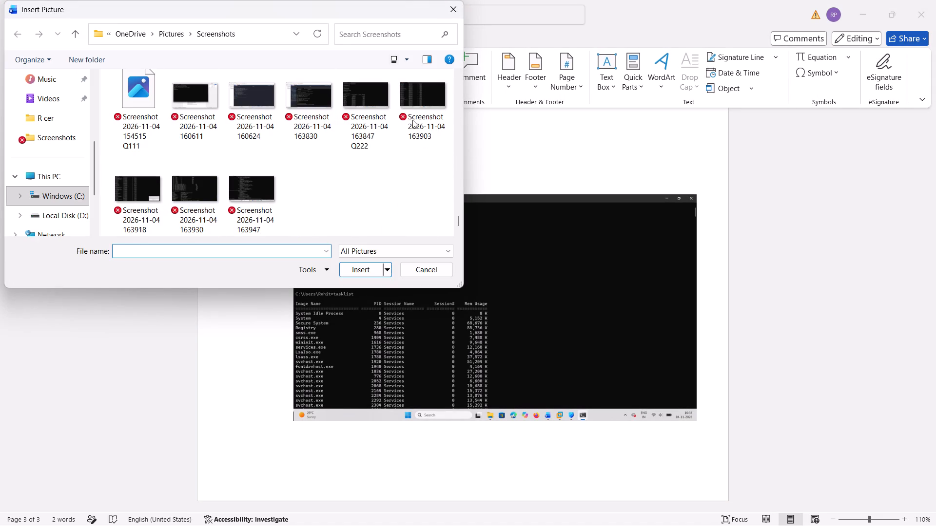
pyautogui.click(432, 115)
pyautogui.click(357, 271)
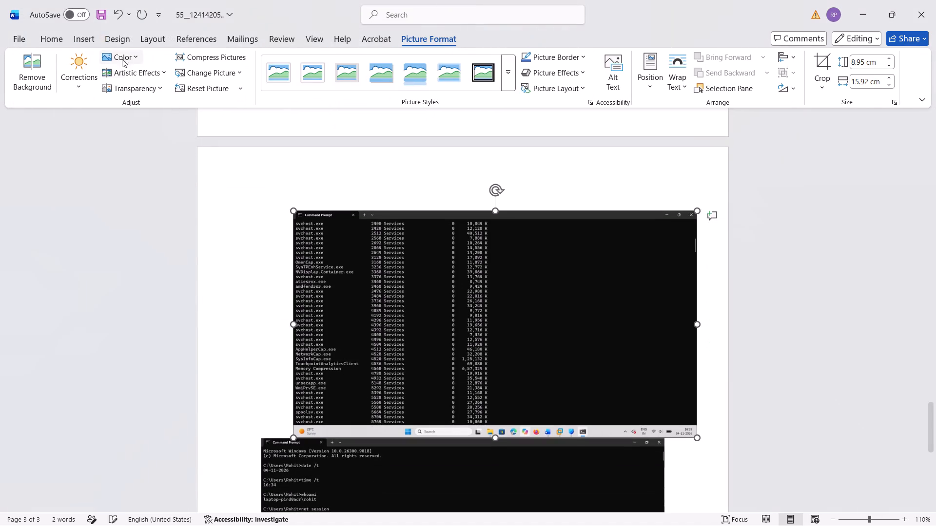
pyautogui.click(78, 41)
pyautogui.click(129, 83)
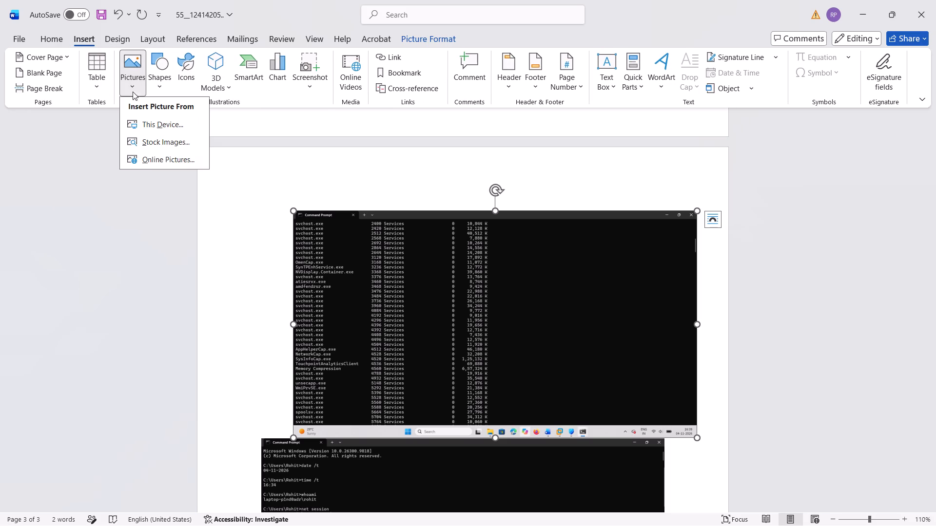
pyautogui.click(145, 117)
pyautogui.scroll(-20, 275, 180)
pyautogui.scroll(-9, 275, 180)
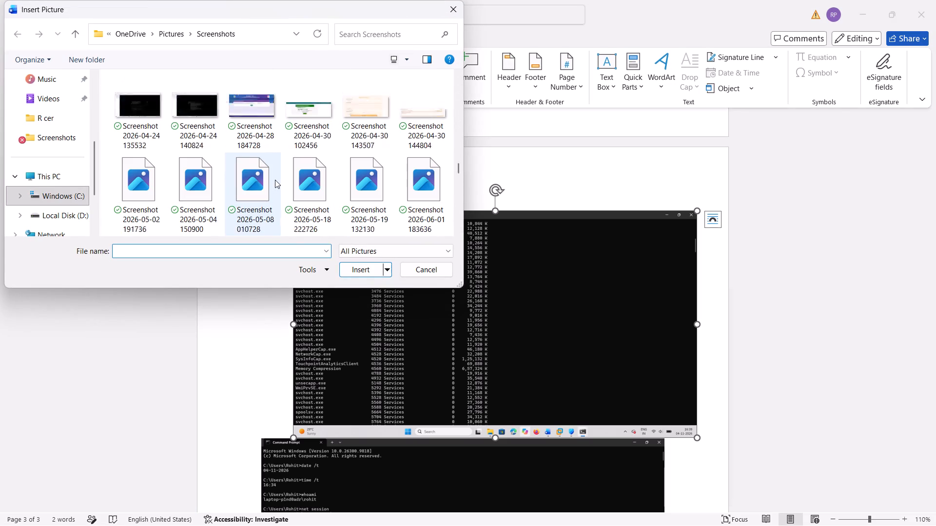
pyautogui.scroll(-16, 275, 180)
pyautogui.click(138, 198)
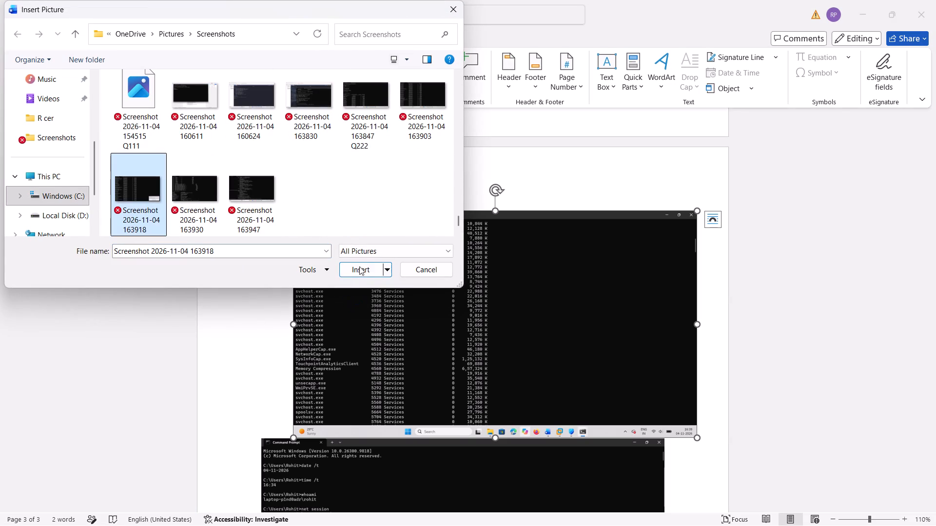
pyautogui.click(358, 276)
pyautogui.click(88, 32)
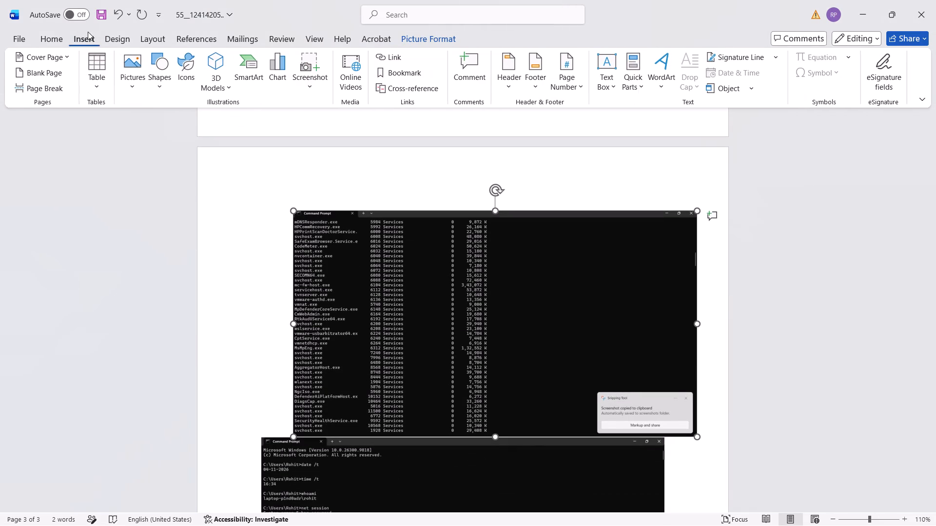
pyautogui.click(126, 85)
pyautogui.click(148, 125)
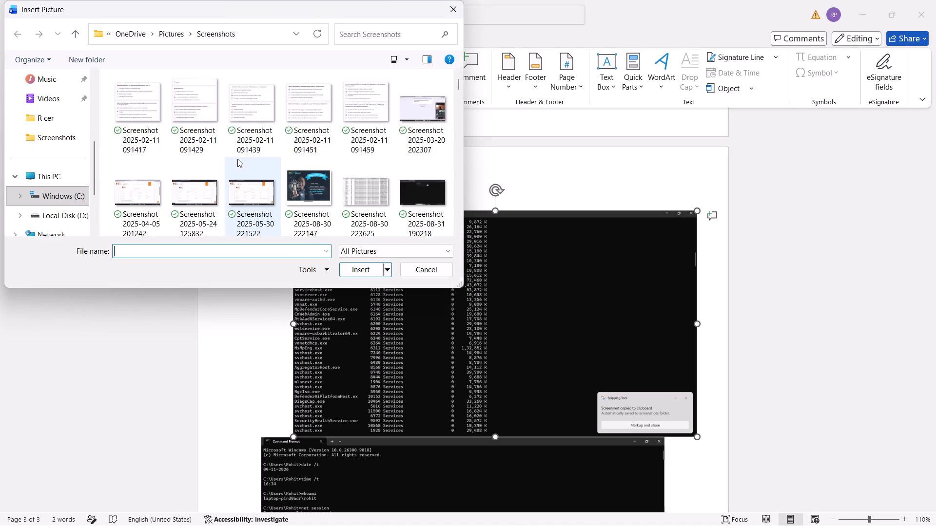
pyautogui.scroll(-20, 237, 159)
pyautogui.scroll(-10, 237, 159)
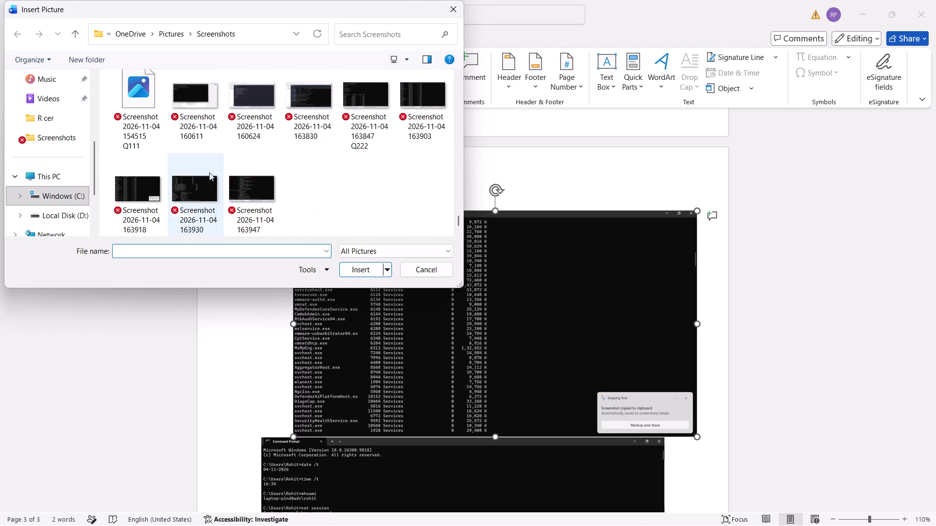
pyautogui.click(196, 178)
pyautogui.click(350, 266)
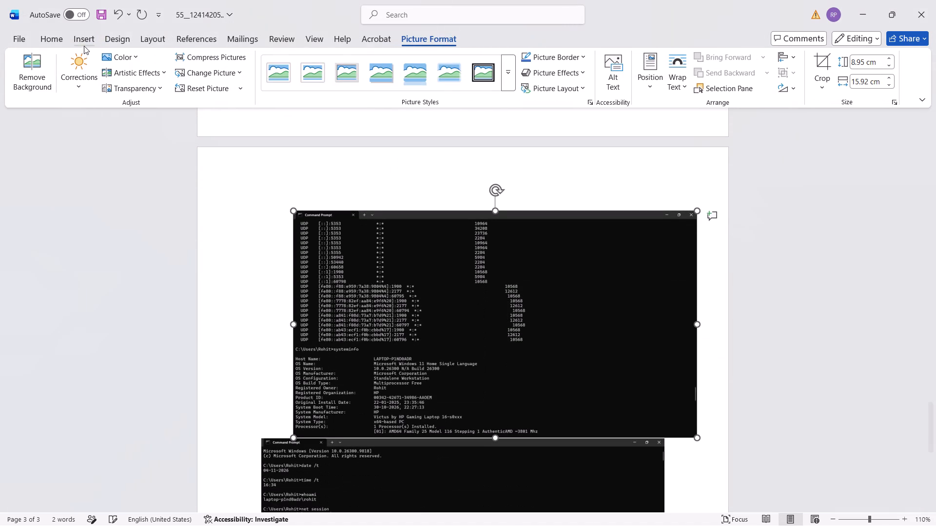
pyautogui.click(85, 48)
pyautogui.click(74, 33)
pyautogui.click(128, 83)
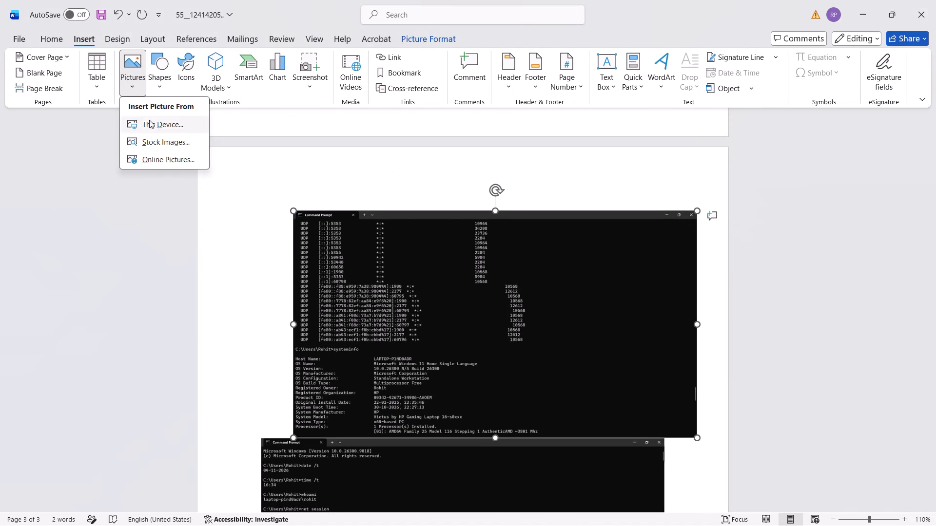
pyautogui.click(151, 125)
pyautogui.scroll(-20, 233, 162)
pyautogui.scroll(-20, 233, 162)
pyautogui.scroll(-20, 233, 162)
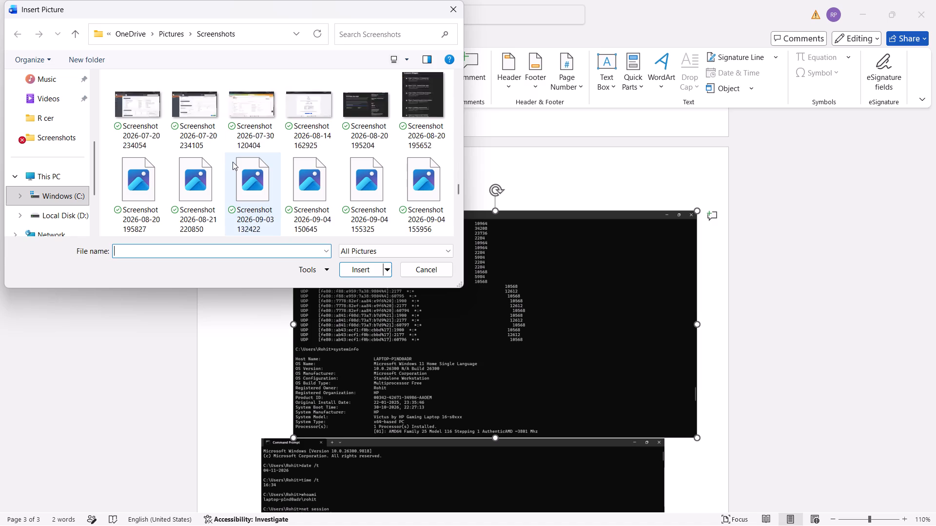
pyautogui.scroll(-20, 233, 162)
pyautogui.scroll(-20, 233, 162)
pyautogui.scroll(-20, 233, 162)
pyautogui.click(236, 170)
pyautogui.click(368, 277)
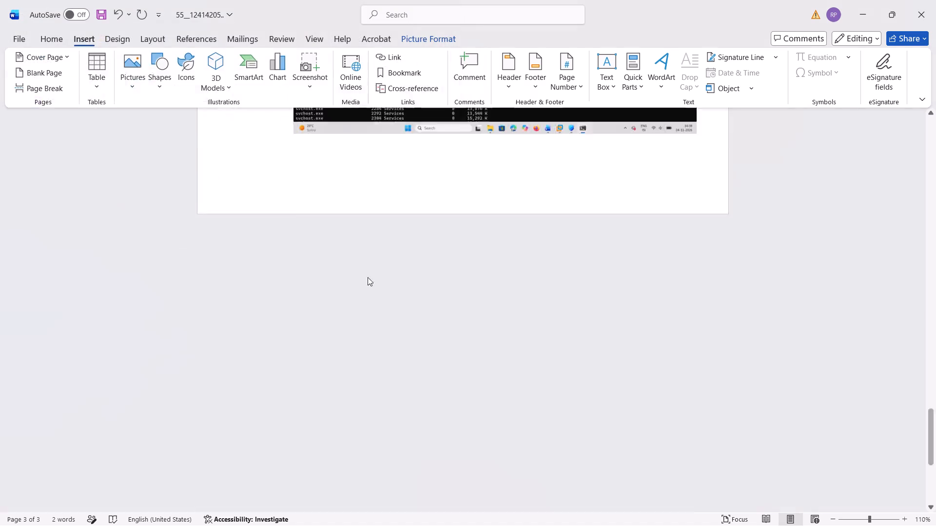
# Move the network adapter and virtualization security screenshot below the date, time and tasklist screenshot.
pyautogui.scroll(-8, 272, 335)
pyautogui.scroll(2, 272, 335)
pyautogui.scroll(-8, 272, 335)
pyautogui.scroll(2, 272, 335)
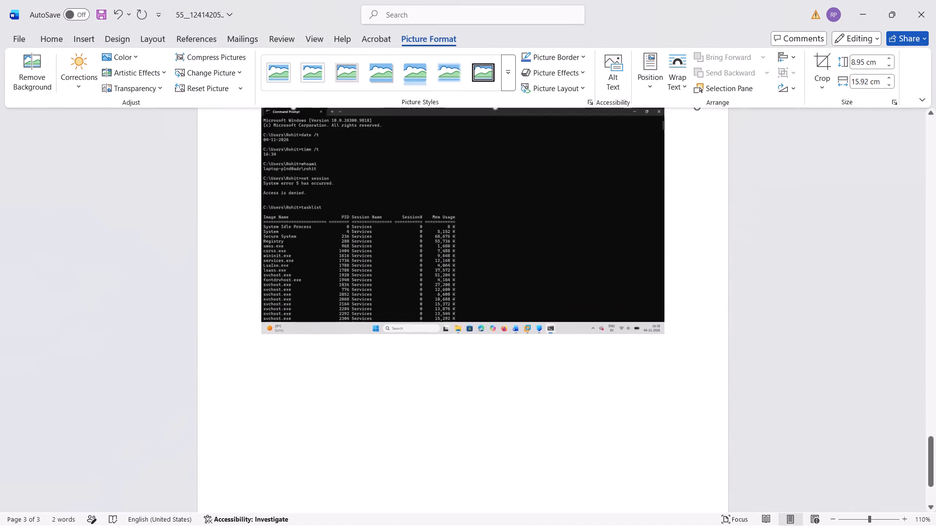
pyautogui.scroll(14, 272, 335)
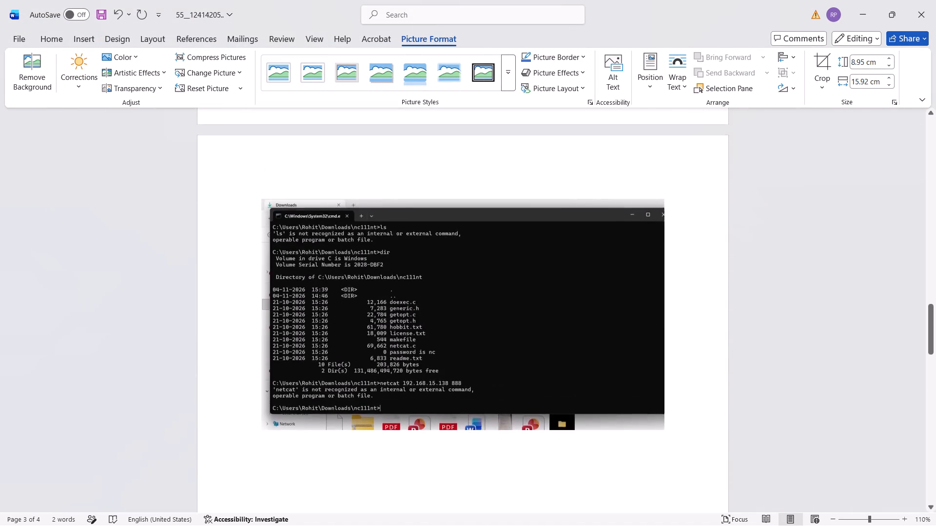
pyautogui.scroll(20, 272, 335)
pyautogui.scroll(7, 272, 335)
pyautogui.scroll(-7, 272, 335)
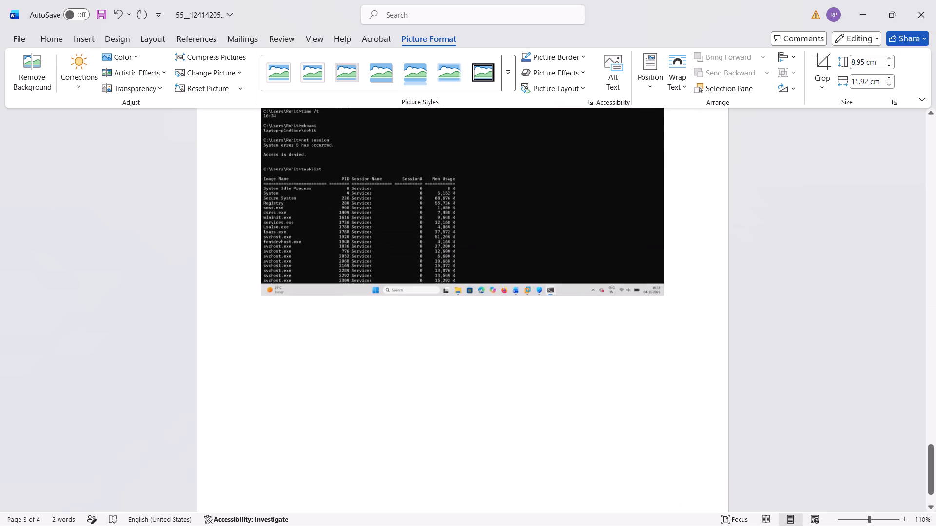
pyautogui.scroll(-1, 272, 335)
pyautogui.scroll(1, 272, 335)
pyautogui.scroll(-1, 272, 335)
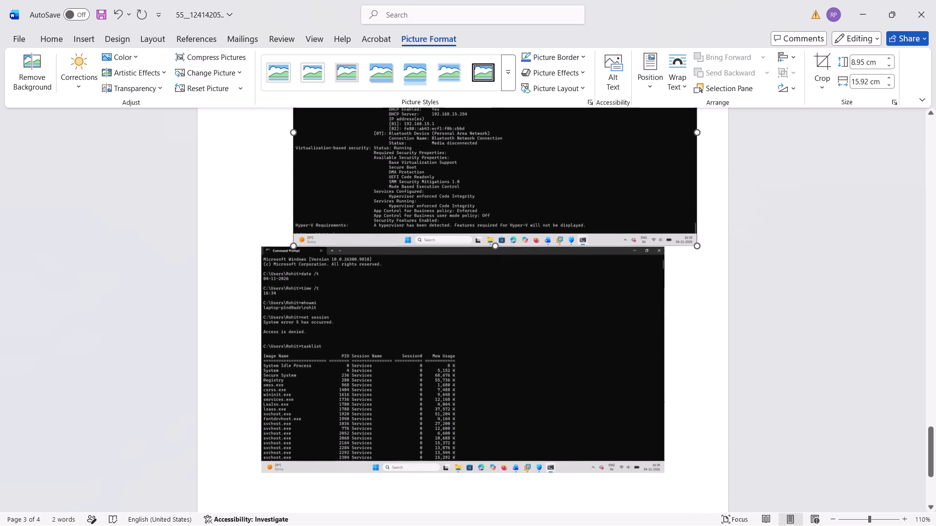
pyautogui.moveTo(346, 222); pyautogui.dragTo(523, 478)
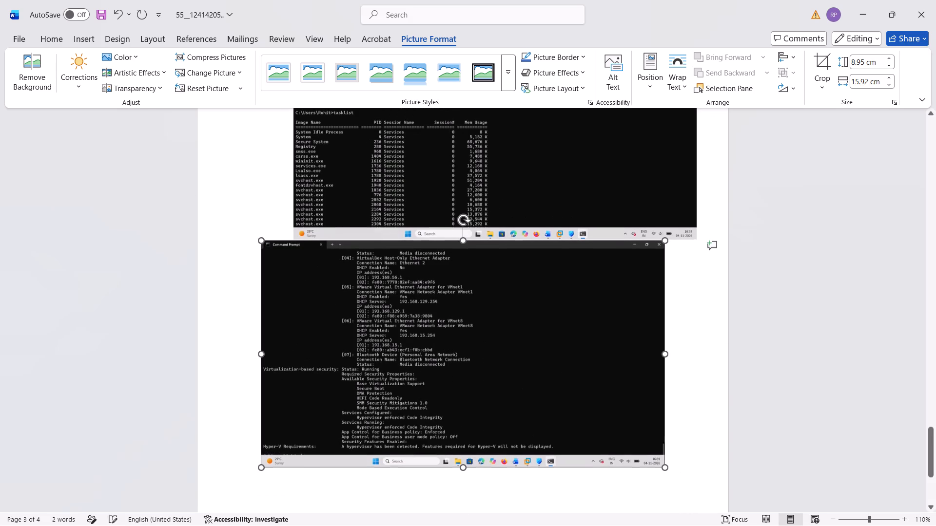
pyautogui.moveTo(308, 396); pyautogui.dragTo(492, 525)
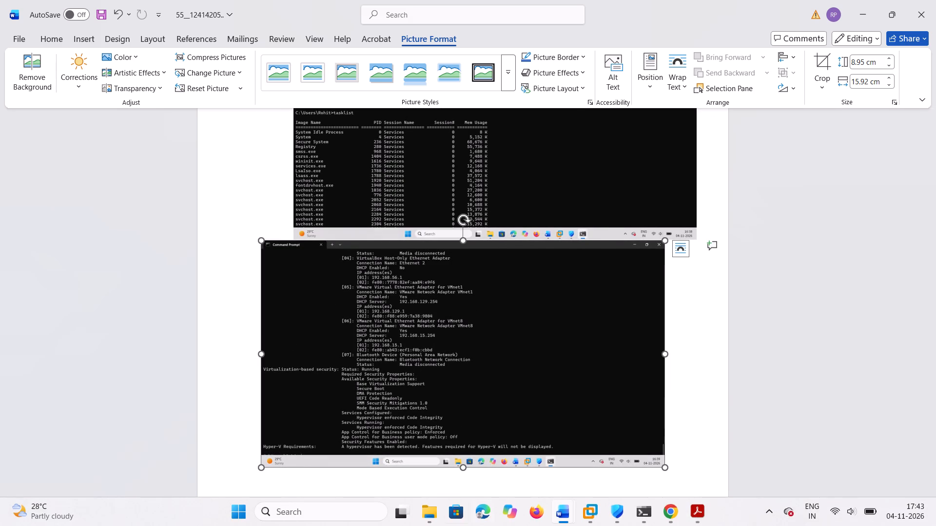
# Delete the network adapter screenshot and the date, time and tasklist screenshot under Q2.
pyautogui.click(249, 389)
pyautogui.click(256, 421)
pyautogui.click(385, 379)
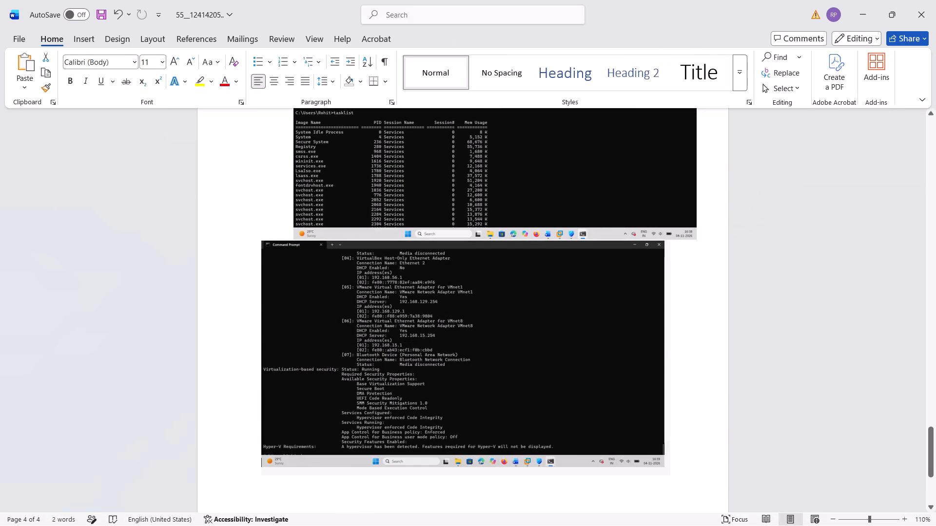
pyautogui.scroll(-1, 385, 379)
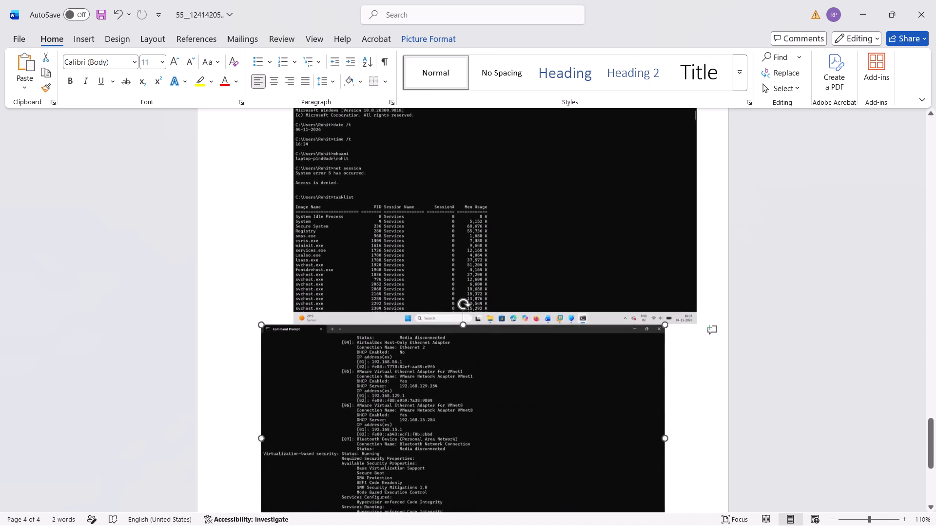
pyautogui.scroll(-5, 385, 379)
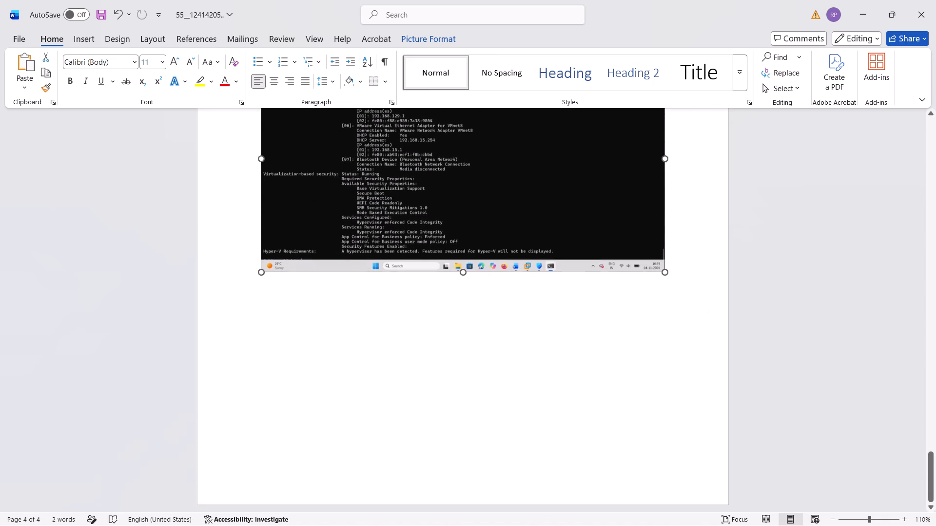
pyautogui.scroll(-4, 385, 379)
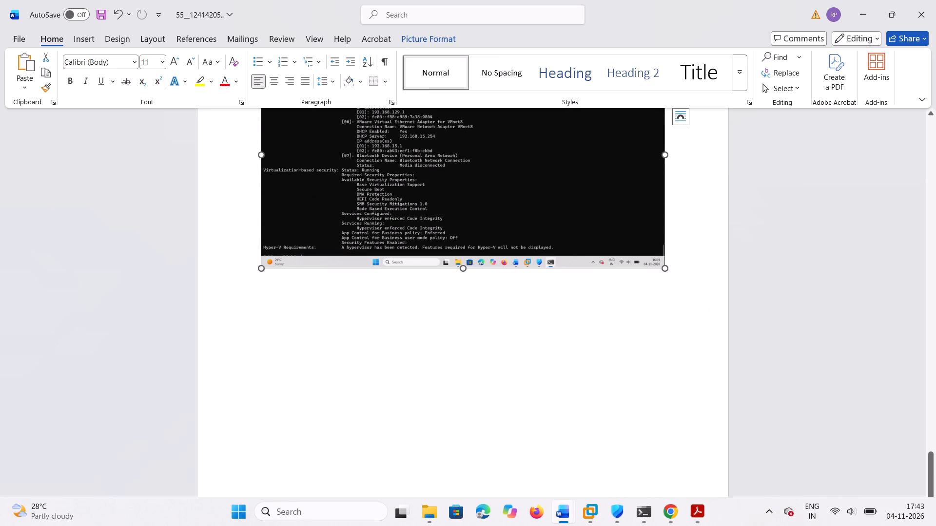
pyautogui.moveTo(400, 135); pyautogui.dragTo(518, 269)
pyautogui.click(497, 254)
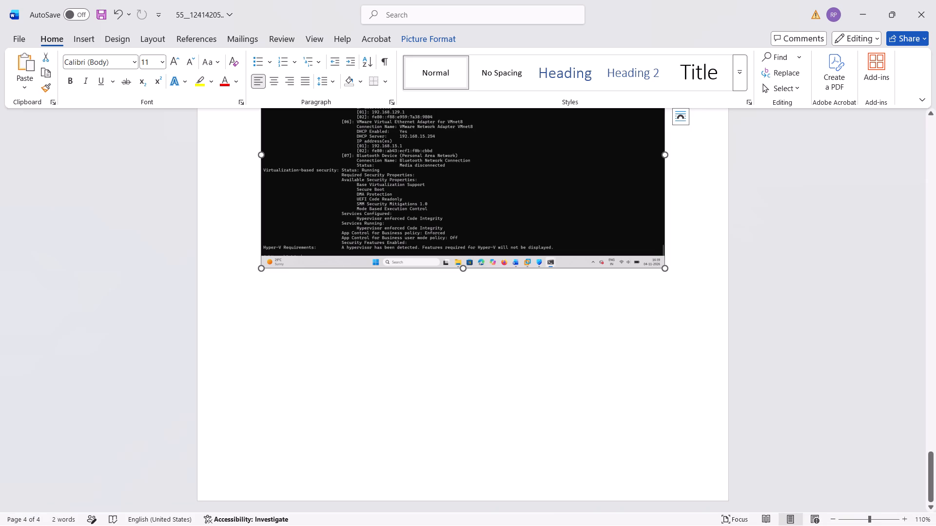
pyautogui.press('BackSpace')
pyautogui.click(497, 254)
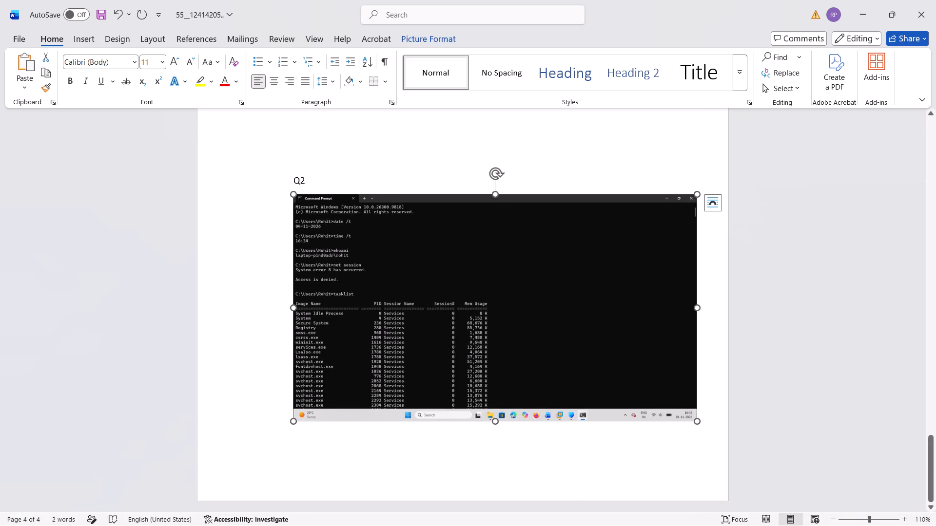
pyautogui.press('BackSpace')
# Add 20 blank lines below the Q2 heading to continue onto the following page.
pyautogui.scroll(6, 497, 254)
pyautogui.scroll(-4, 497, 254)
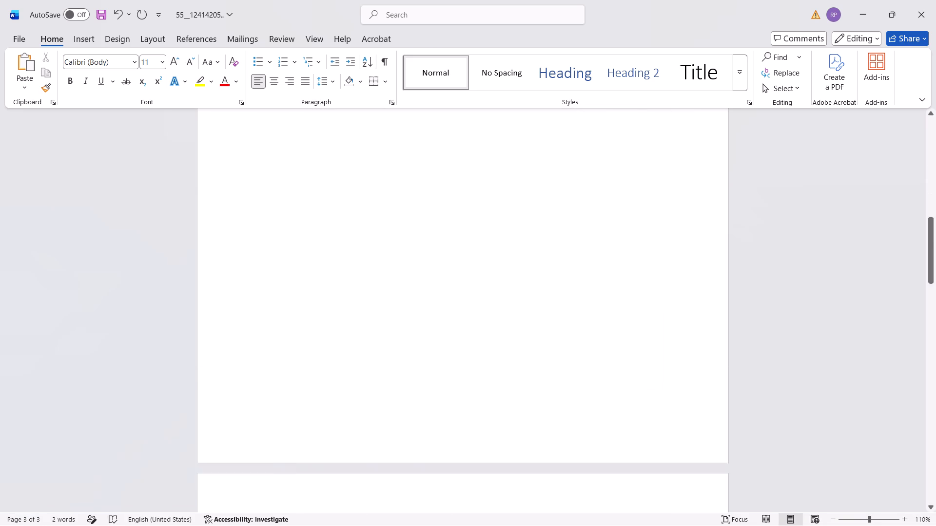
pyautogui.scroll(-7, 497, 254)
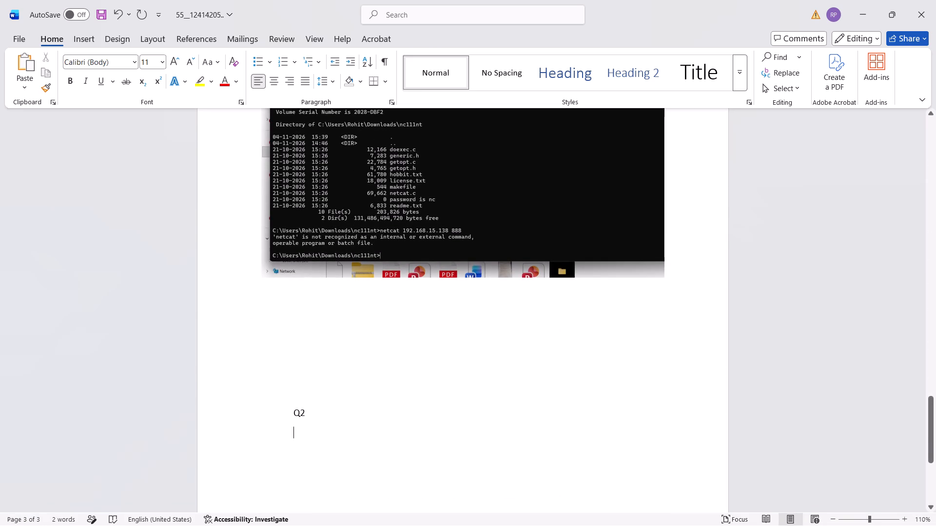
pyautogui.scroll(-4, 497, 254)
pyautogui.scroll(-5, 365, 312)
pyautogui.press('Return')
pyautogui.press('Return')
pyautogui.press('Return')
pyautogui.press('Return')
pyautogui.press('Return')
pyautogui.press('Return')
pyautogui.press('Return')
pyautogui.press('Return')
pyautogui.press('Return')
pyautogui.press('Return')
pyautogui.press('Return')
pyautogui.press('Return')
pyautogui.press('Return')
pyautogui.press('Return')
pyautogui.press('Return')
pyautogui.press('Return')
pyautogui.press('Return')
pyautogui.press('Return')
pyautogui.press('Return')
pyautogui.press('Return')
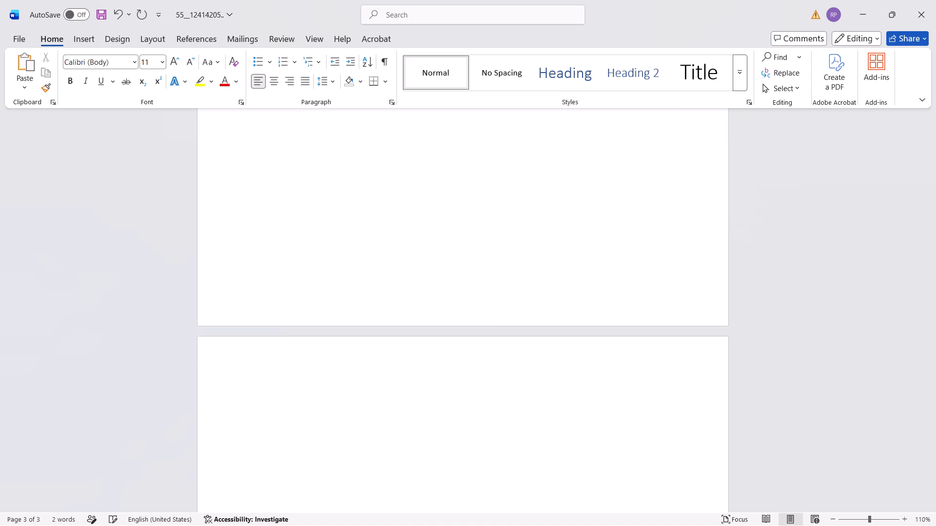
pyautogui.click(228, 291)
pyautogui.click(290, 306)
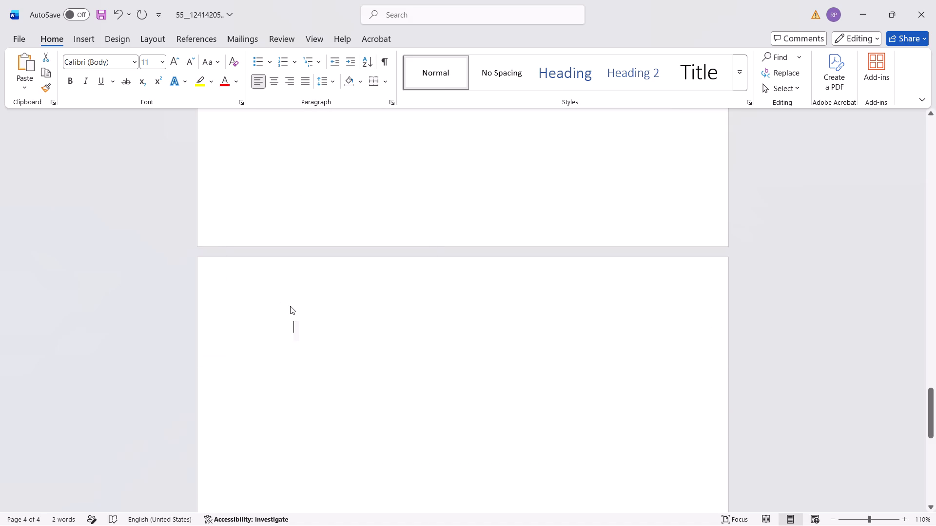
pyautogui.click(83, 43)
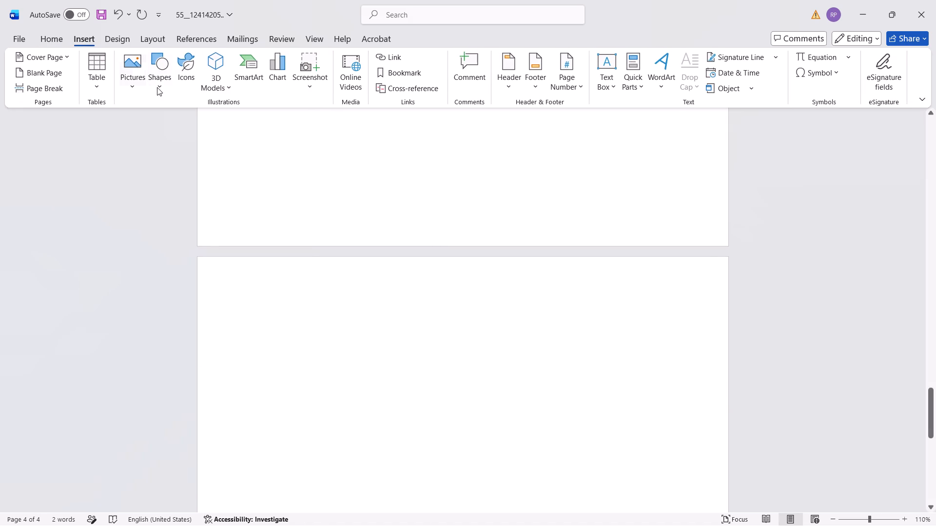
pyautogui.click(130, 84)
pyautogui.click(152, 126)
pyautogui.scroll(-20, 234, 174)
pyautogui.scroll(-20, 234, 174)
pyautogui.scroll(-9, 234, 174)
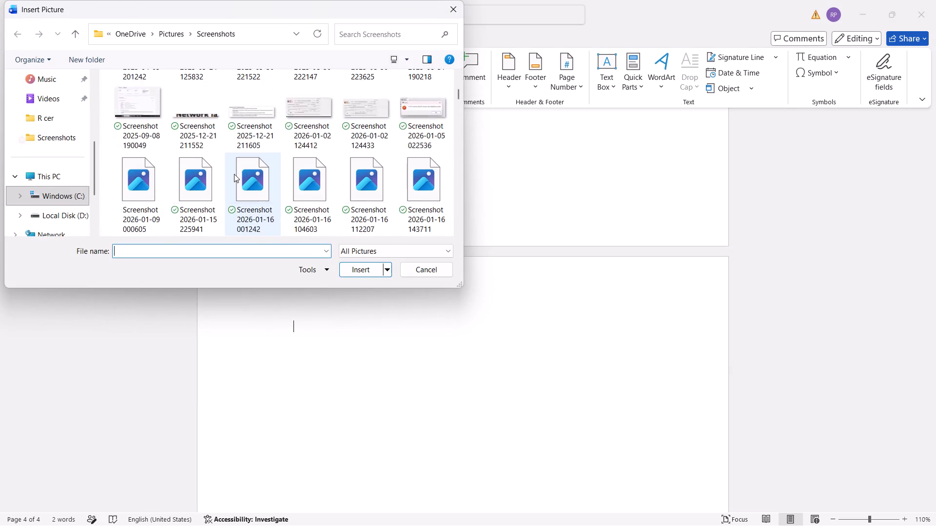
pyautogui.scroll(-20, 234, 174)
pyautogui.scroll(-20, 234, 174)
pyautogui.scroll(-20, 234, 174)
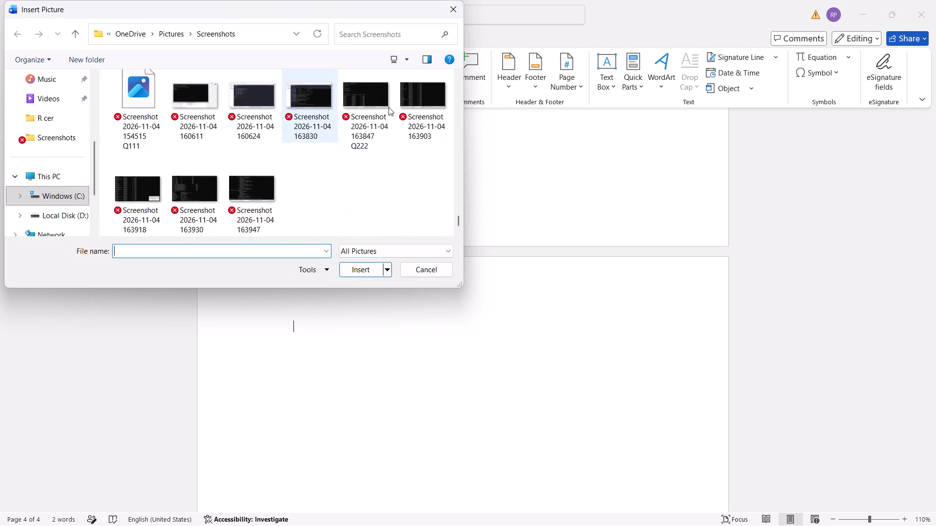
pyautogui.click(389, 107)
pyautogui.click(372, 262)
pyautogui.scroll(-7, 372, 262)
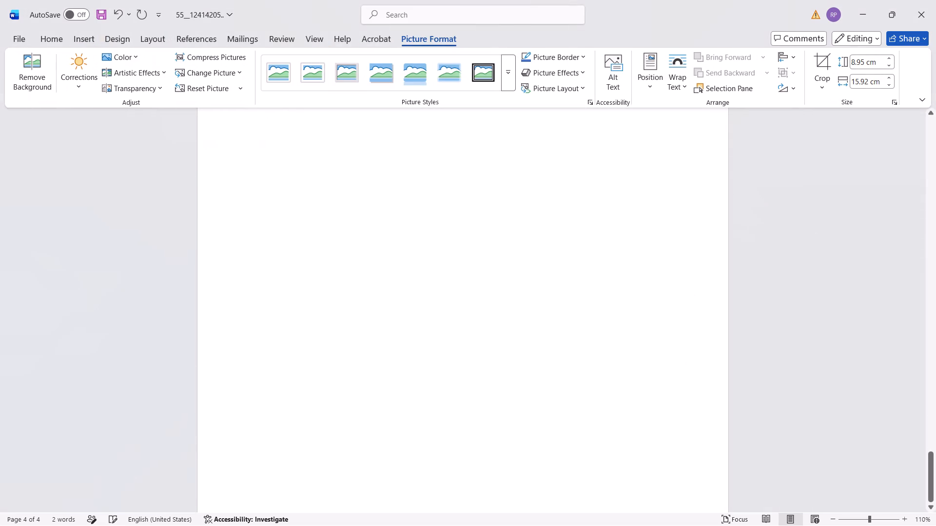
pyautogui.doubleClick(358, 274)
pyautogui.click(292, 233)
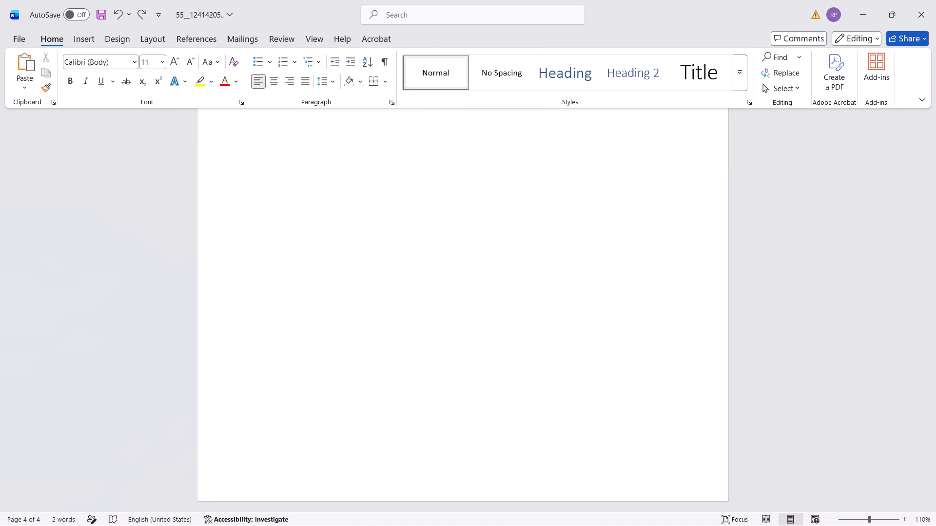
pyautogui.click(94, 48)
pyautogui.click(76, 39)
pyautogui.click(130, 82)
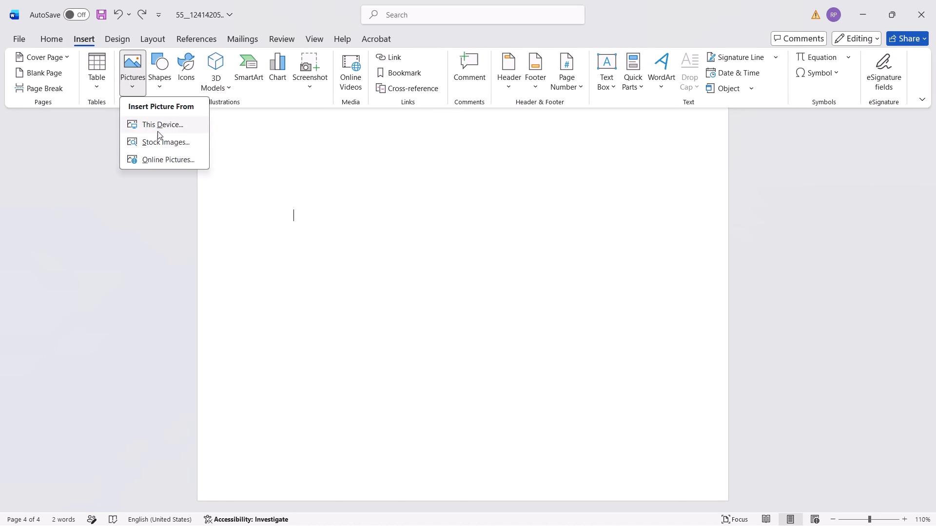
pyautogui.click(158, 131)
pyautogui.scroll(-20, 289, 217)
pyautogui.scroll(-20, 289, 217)
pyautogui.scroll(-20, 289, 217)
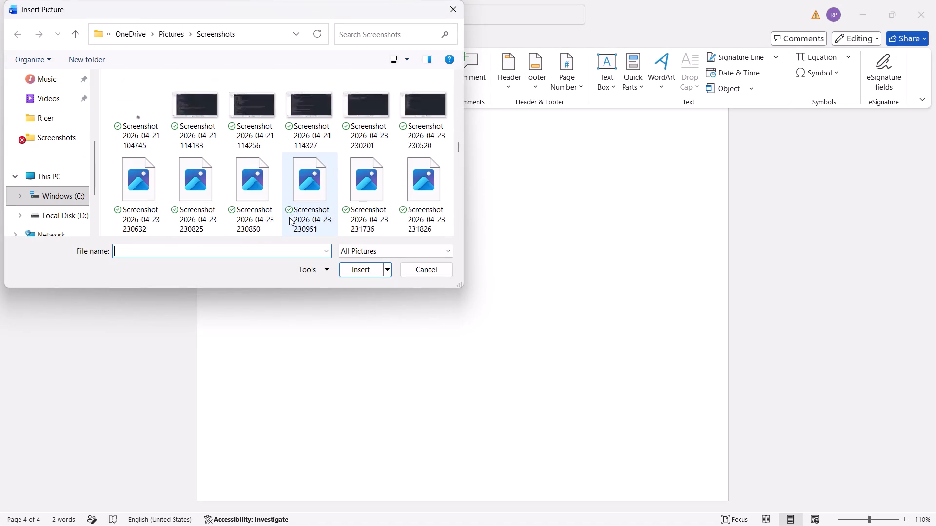
pyautogui.scroll(-20, 289, 217)
pyautogui.scroll(-20, 289, 217)
pyautogui.scroll(-20, 289, 217)
pyautogui.click(415, 131)
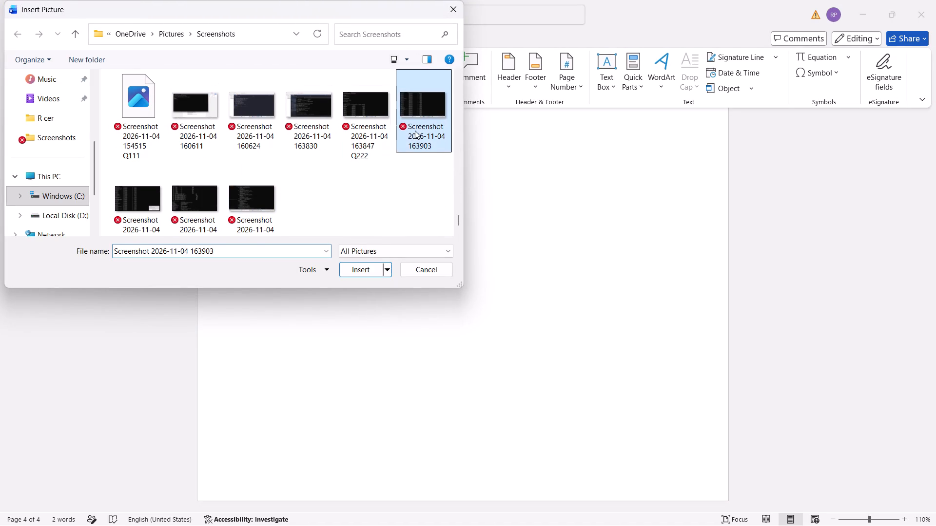
pyautogui.click(369, 265)
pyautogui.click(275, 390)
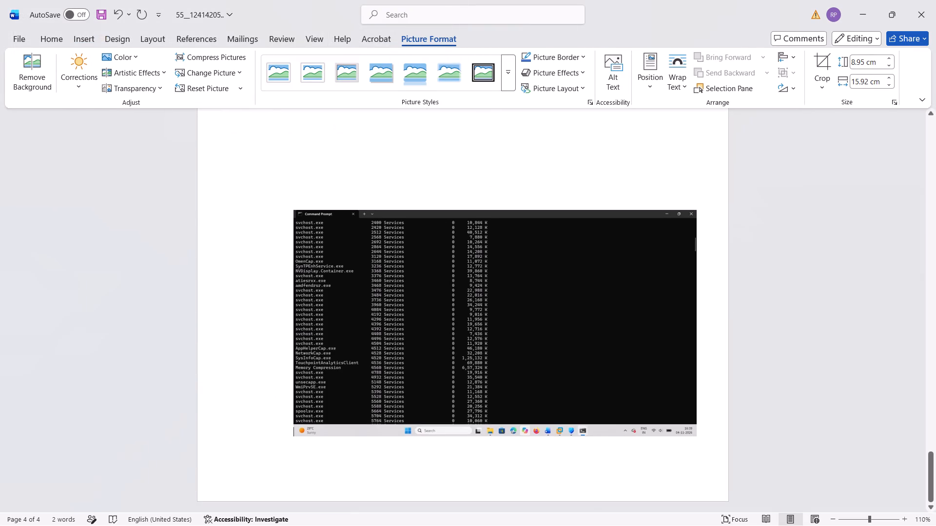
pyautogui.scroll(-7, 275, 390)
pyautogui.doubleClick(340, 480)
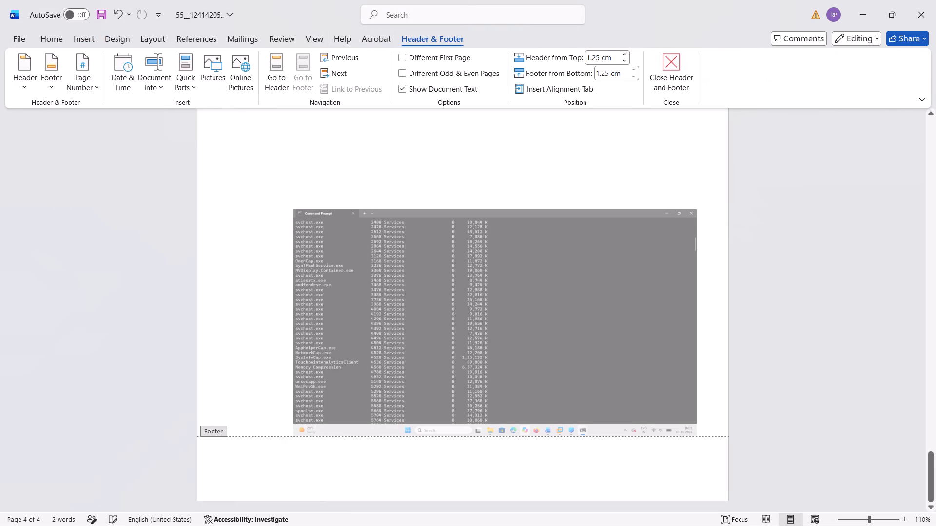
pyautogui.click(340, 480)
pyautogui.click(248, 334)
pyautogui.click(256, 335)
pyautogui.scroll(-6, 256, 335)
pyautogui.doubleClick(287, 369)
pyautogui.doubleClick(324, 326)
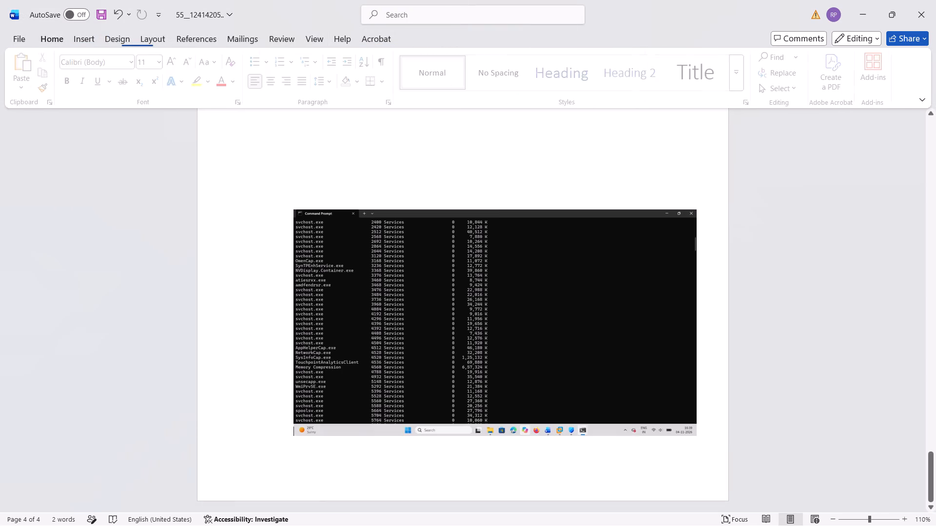
# Add two line breaks before the newly inserted svchost tasklist screenshot.
pyautogui.press('Return')
pyautogui.scroll(-2, 324, 326)
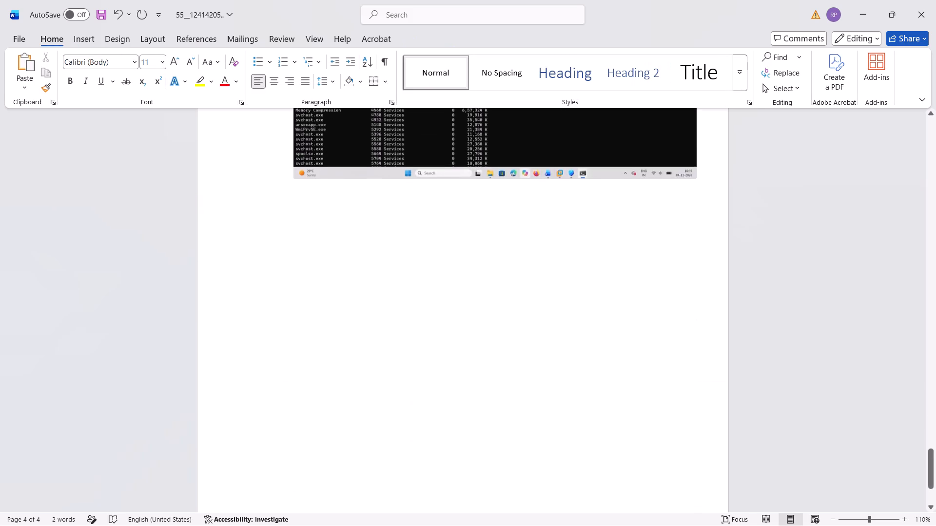
pyautogui.press('Return')
pyautogui.doubleClick(348, 386)
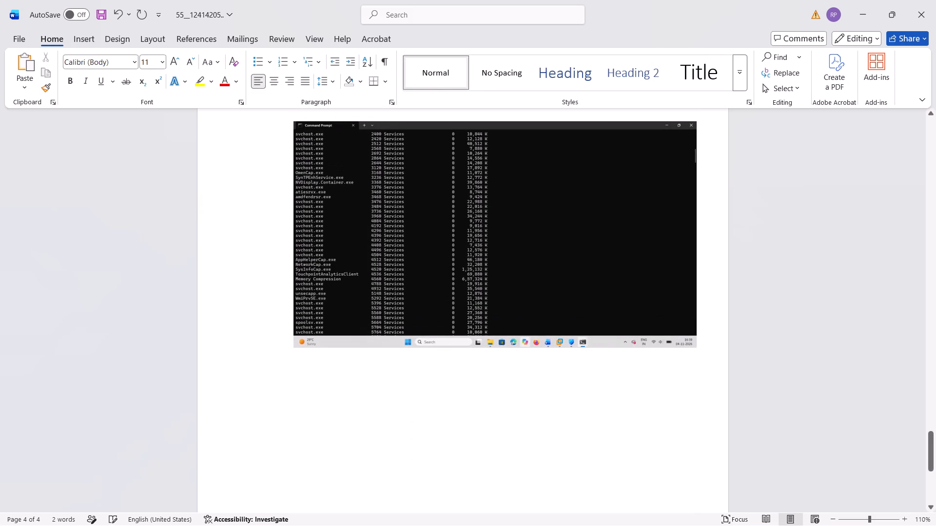
pyautogui.scroll(4, 348, 386)
pyautogui.scroll(-10, 228, 249)
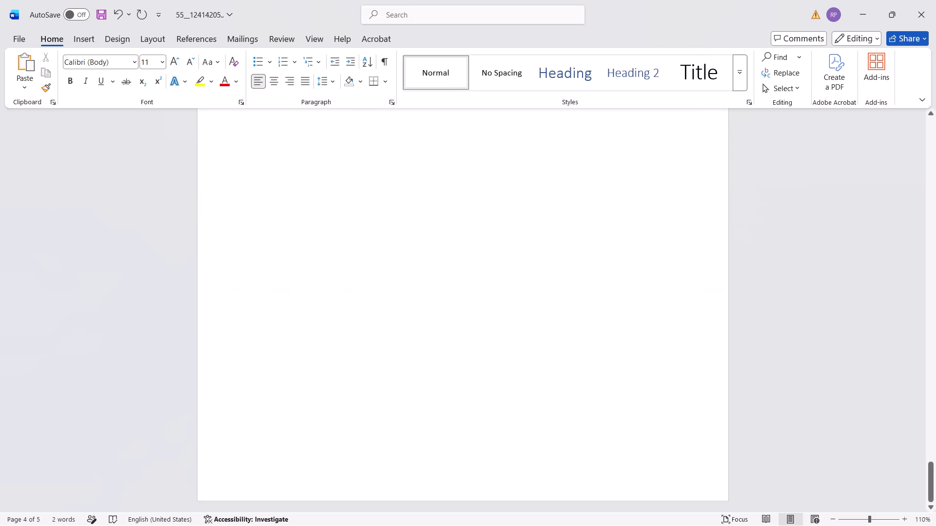
pyautogui.scroll(1, 282, 282)
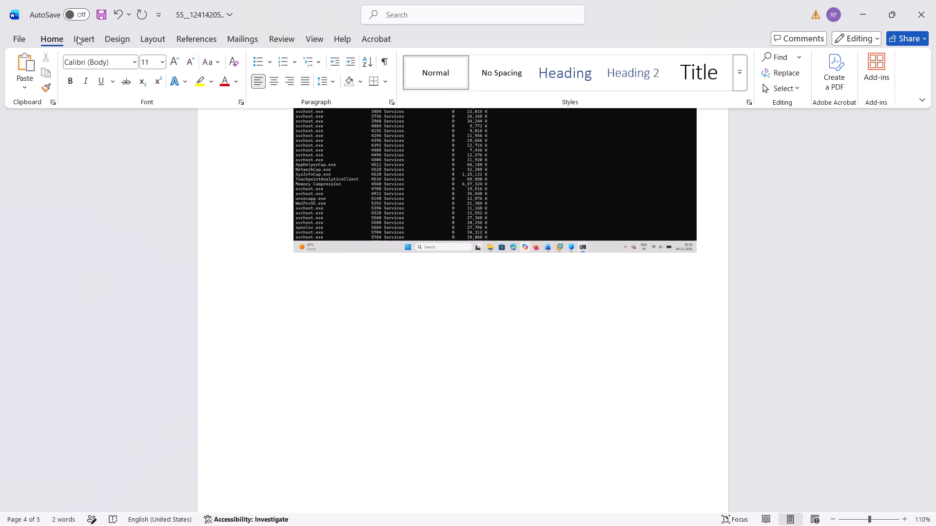
pyautogui.click(83, 40)
pyautogui.click(133, 91)
pyautogui.click(151, 117)
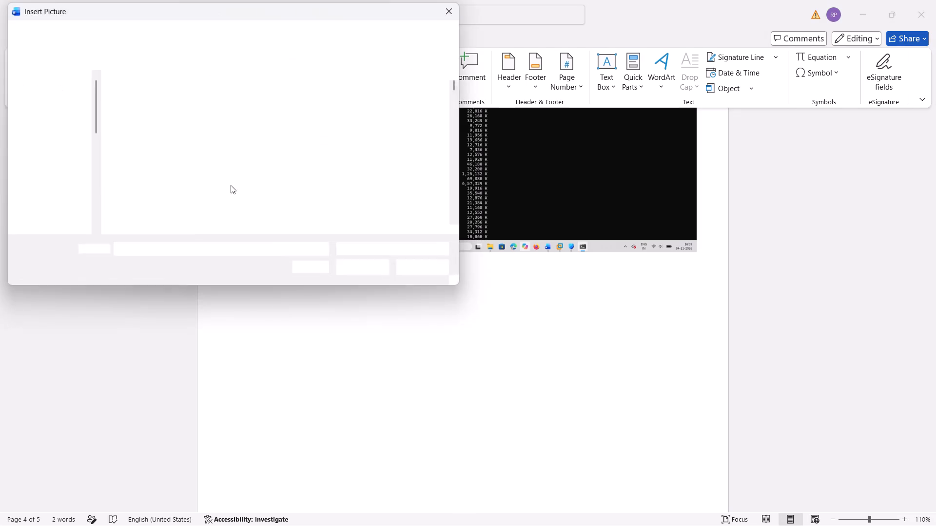
pyautogui.scroll(-20, 231, 185)
pyautogui.scroll(-1, 231, 185)
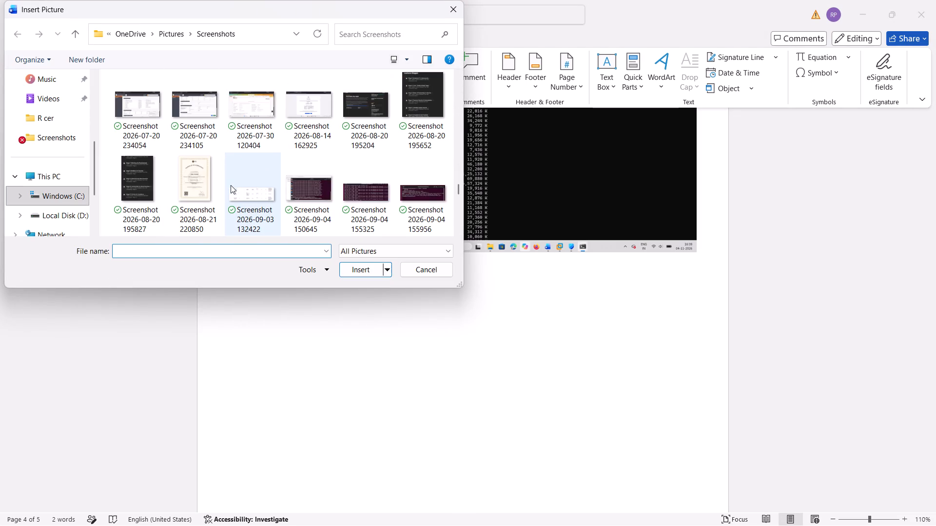
pyautogui.scroll(-9, 231, 185)
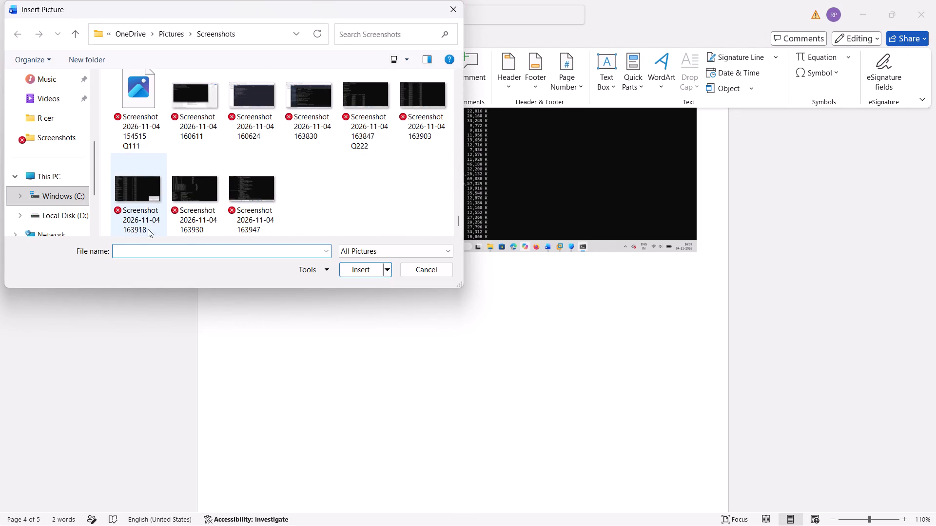
pyautogui.click(136, 214)
pyautogui.click(350, 269)
# Separate the tasklist screenshot with the Snipping Tool popup from the one below it with three line breaks.
pyautogui.scroll(-6, 262, 387)
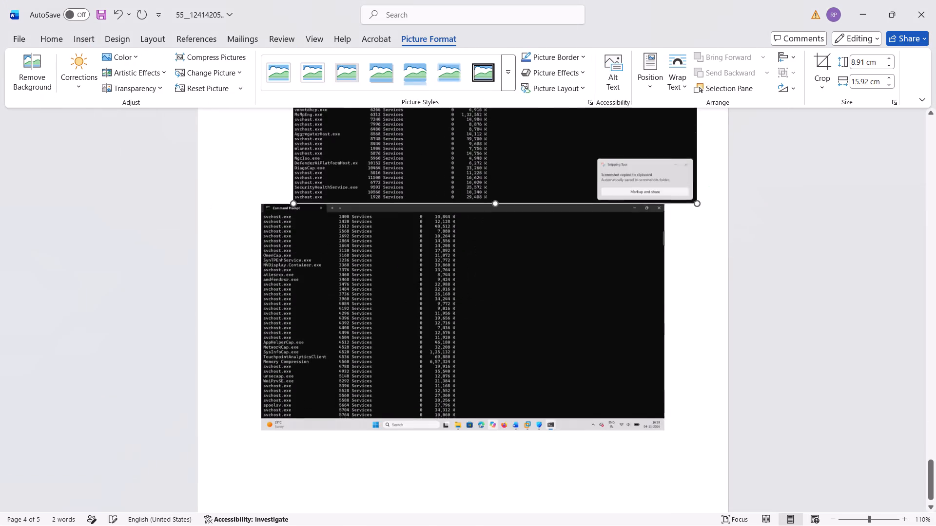
pyautogui.doubleClick(321, 397)
pyautogui.click(299, 422)
pyautogui.click(299, 422)
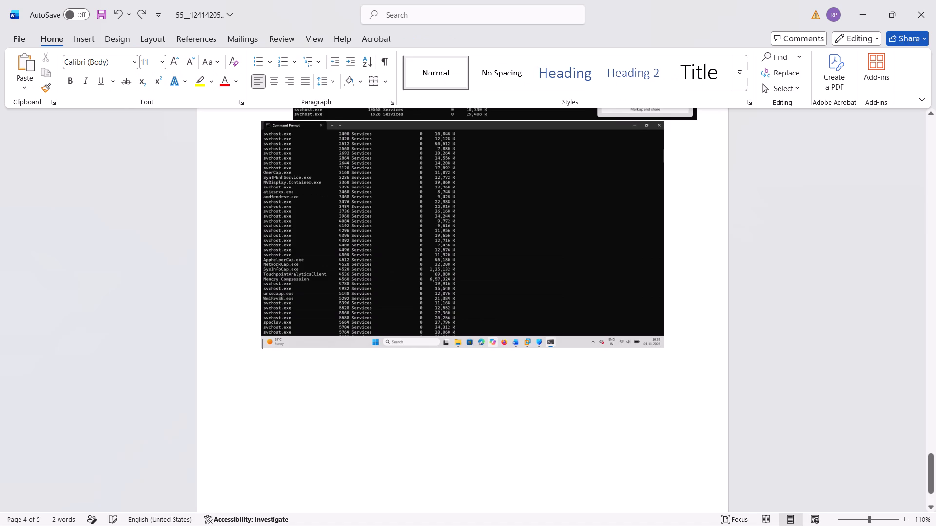
pyautogui.press('Return')
pyautogui.press('Return')
pyautogui.press('Return')
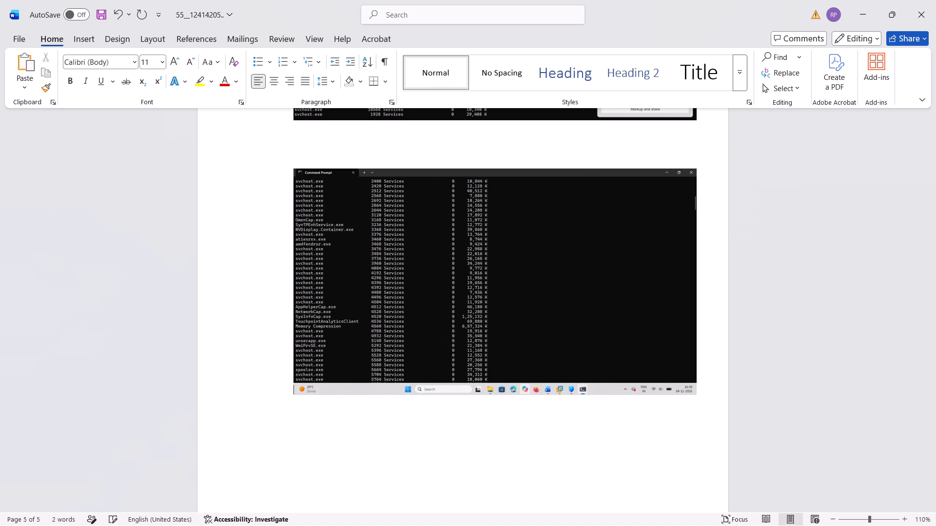
pyautogui.doubleClick(317, 418)
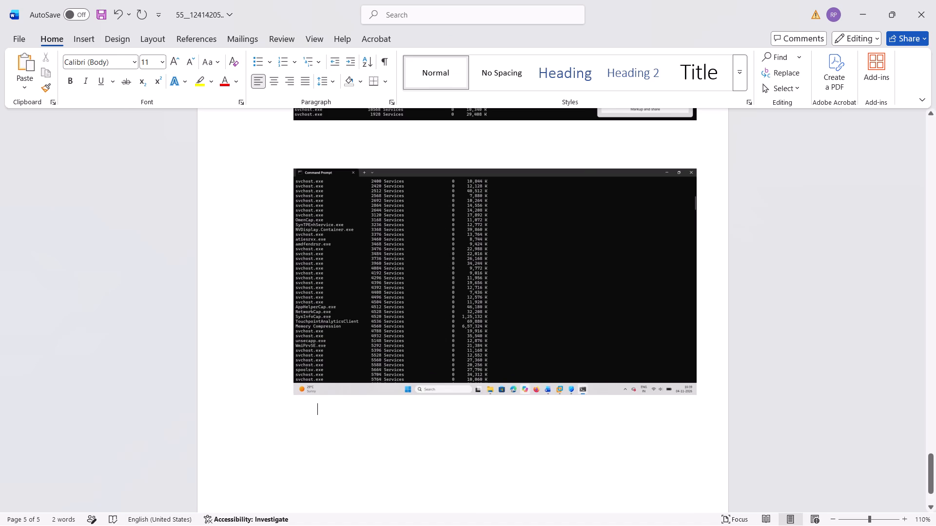
pyautogui.click(78, 39)
pyautogui.click(136, 88)
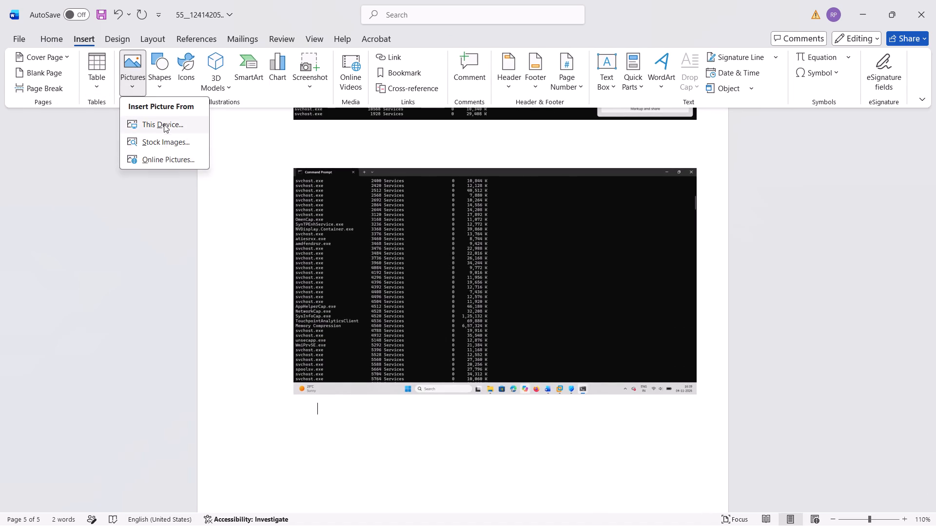
pyautogui.click(164, 123)
pyautogui.scroll(-20, 291, 199)
pyautogui.scroll(-16, 291, 199)
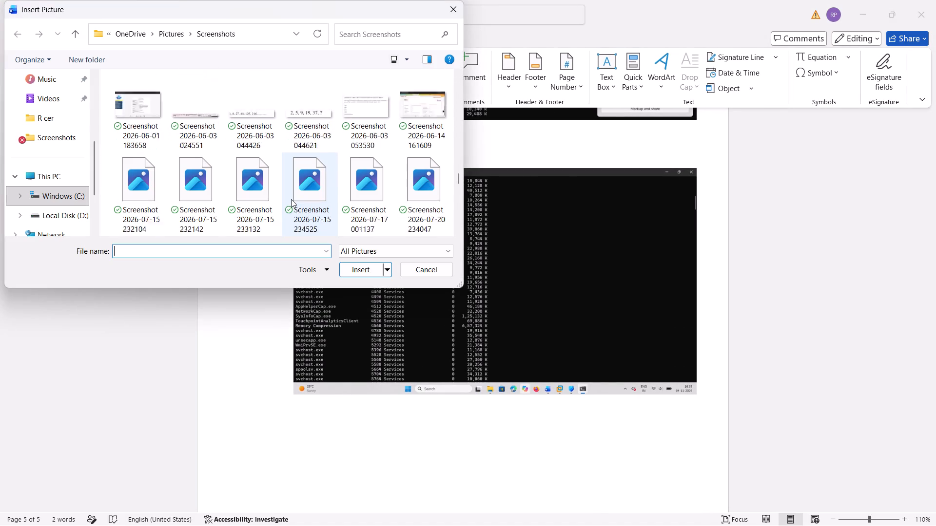
pyautogui.scroll(-11, 291, 199)
pyautogui.click(185, 195)
pyautogui.click(352, 273)
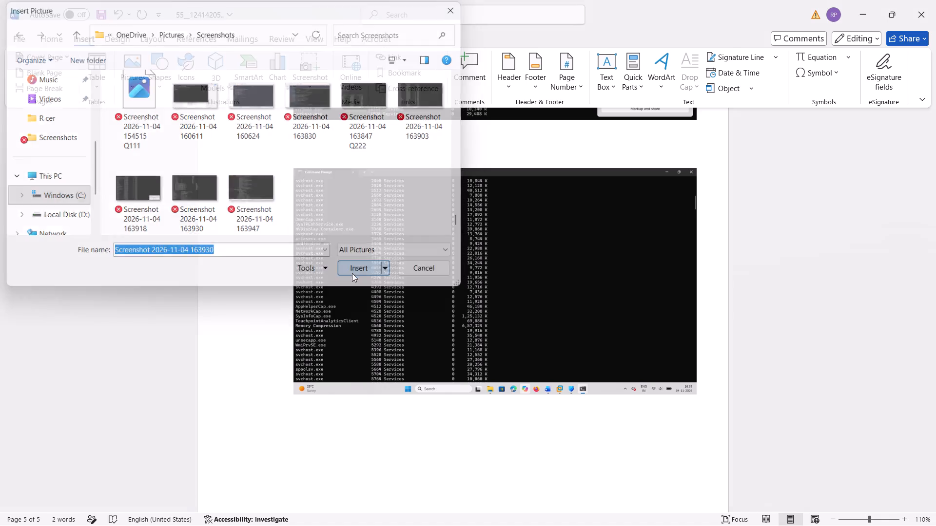
# Place the cursor in the blank area below the last screenshot of the document and add three line breaks.
pyautogui.scroll(-7, 272, 321)
pyautogui.doubleClick(328, 379)
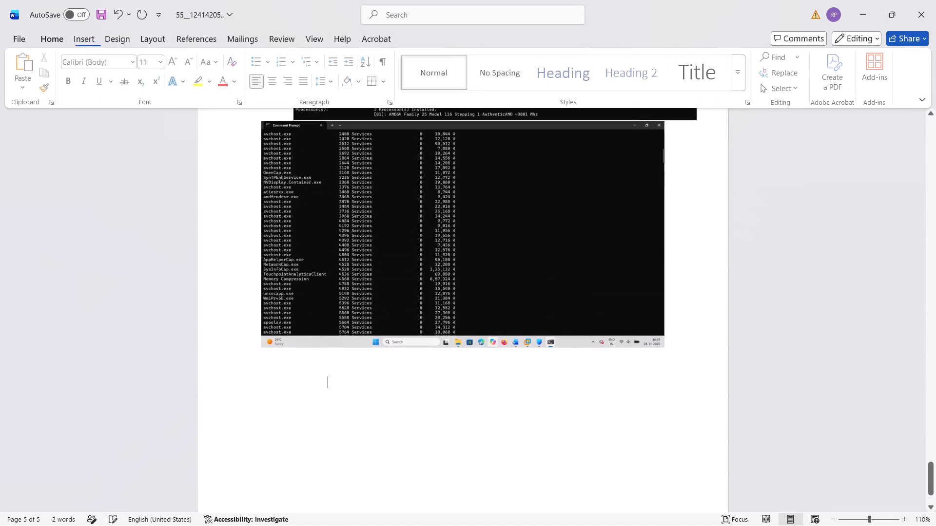
pyautogui.scroll(9, 328, 379)
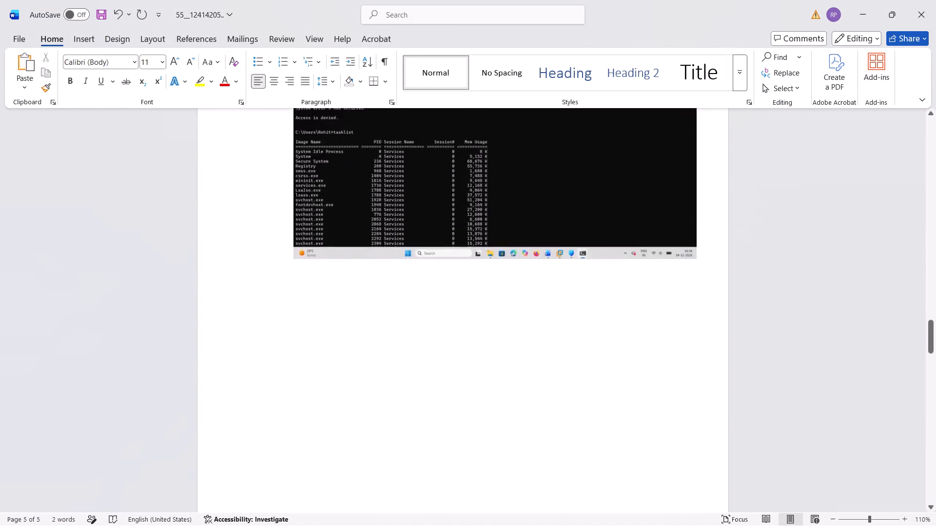
pyautogui.scroll(1, 328, 379)
pyautogui.scroll(-7, 328, 379)
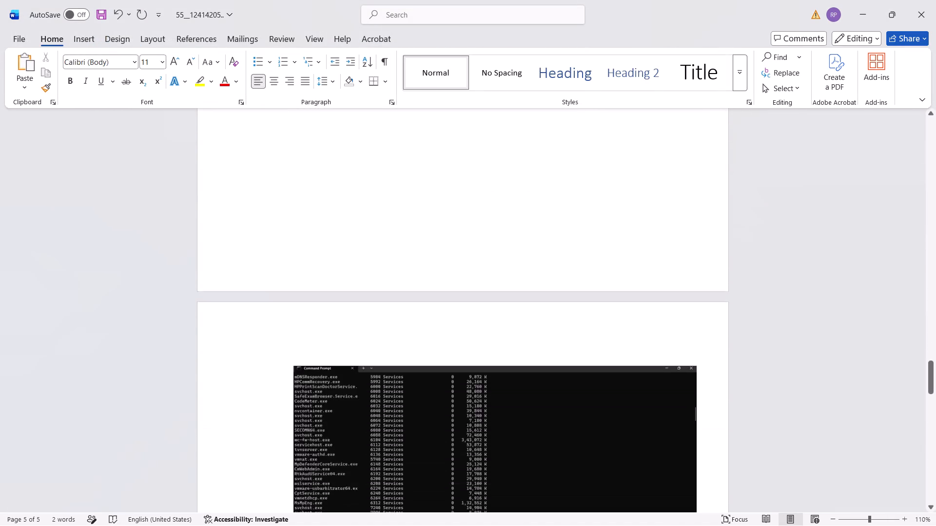
pyautogui.scroll(-7, 328, 379)
pyautogui.click(328, 379)
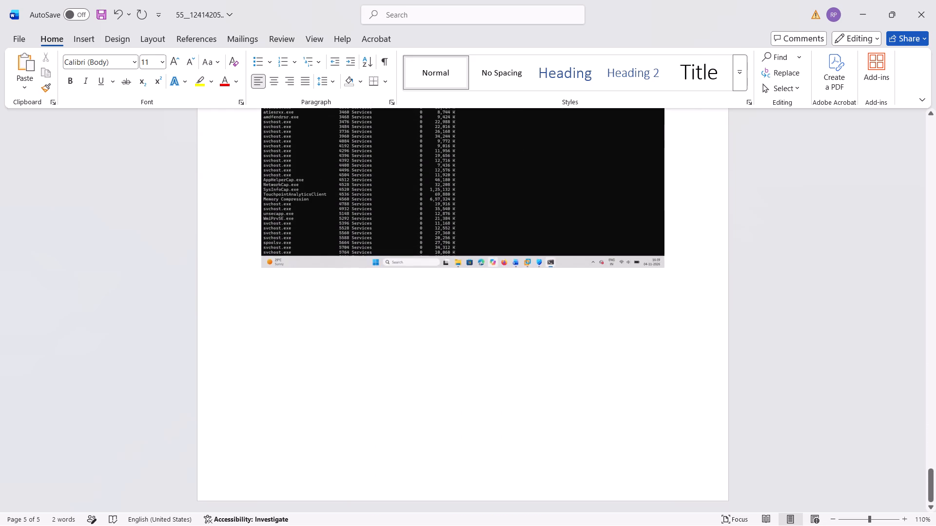
pyautogui.click(301, 405)
pyautogui.scroll(-4, 301, 405)
pyautogui.doubleClick(301, 405)
pyautogui.press('Return')
pyautogui.press('Return')
pyautogui.press('Return')
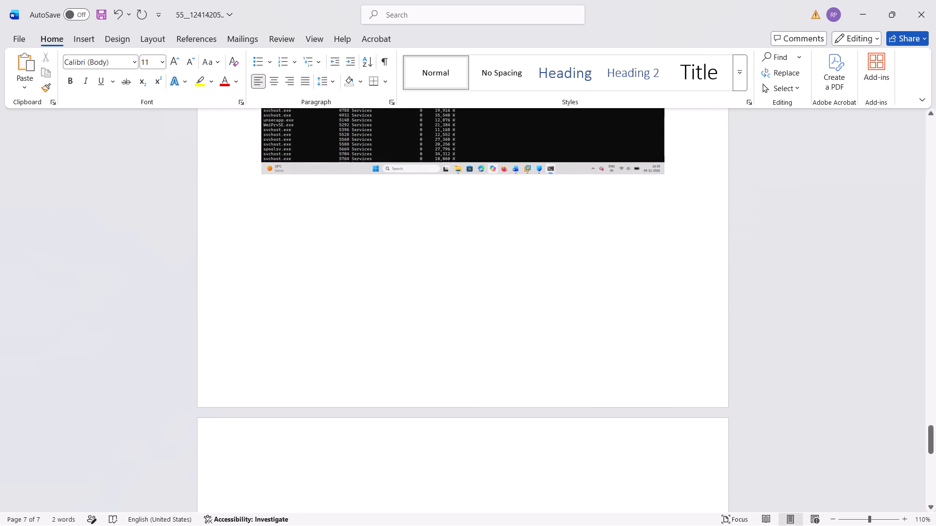
pyautogui.click(76, 41)
pyautogui.click(132, 93)
pyautogui.click(147, 114)
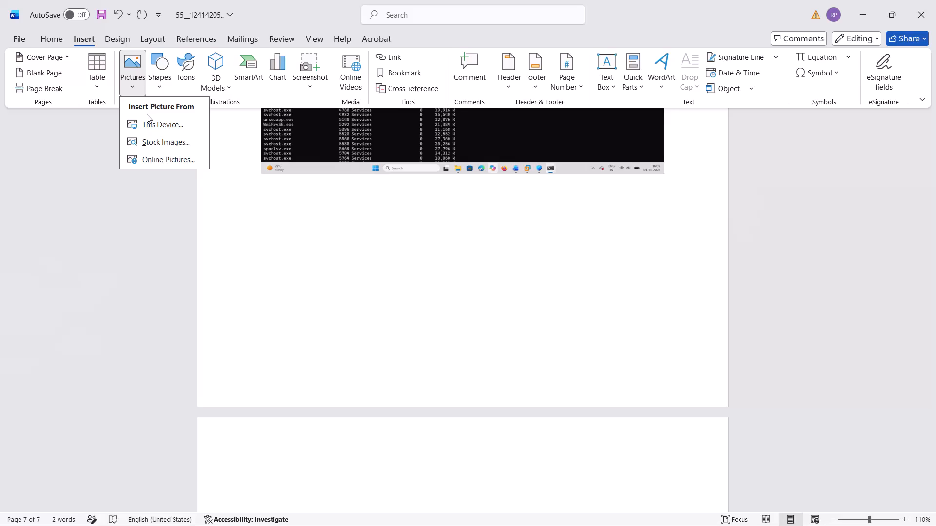
pyautogui.click(147, 119)
pyautogui.scroll(-20, 195, 145)
pyautogui.scroll(-20, 195, 145)
pyautogui.scroll(-20, 195, 145)
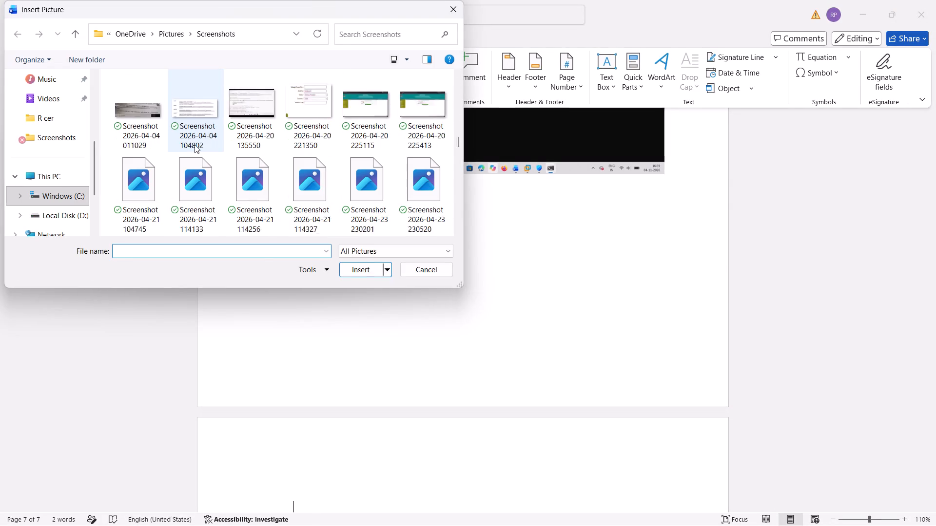
pyautogui.scroll(-20, 195, 145)
pyautogui.scroll(-20, 195, 145)
pyautogui.scroll(-20, 195, 145)
pyautogui.click(245, 177)
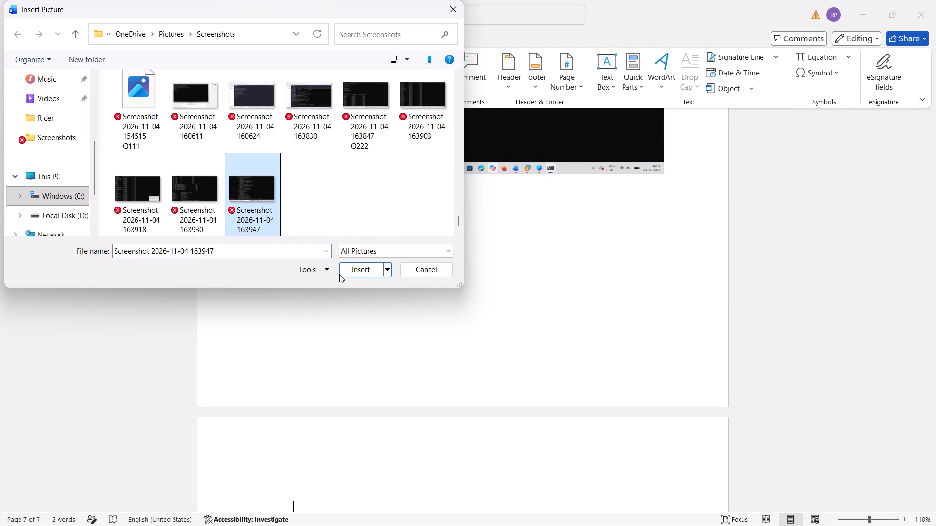
pyautogui.click(370, 278)
pyautogui.click(369, 278)
pyautogui.click(358, 271)
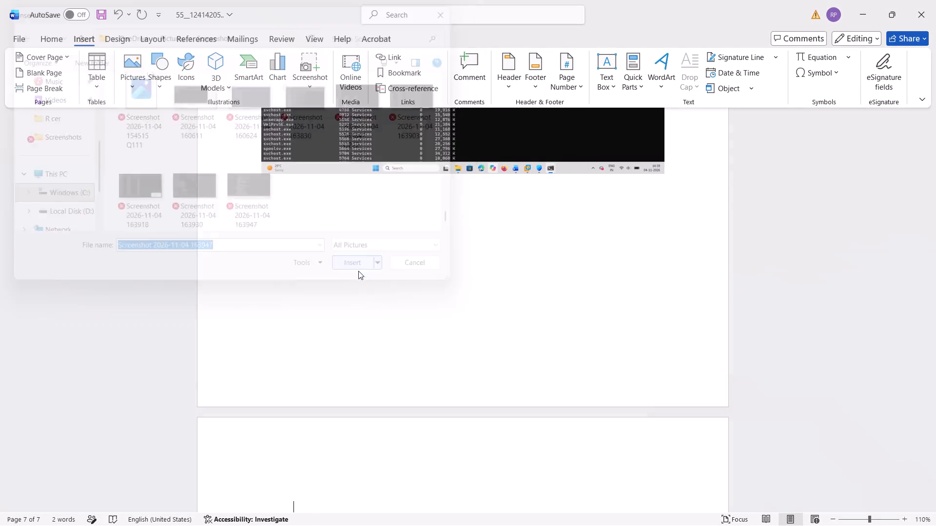
# Save the Word document and close it.
pyautogui.hotkey('ctrl', 's')
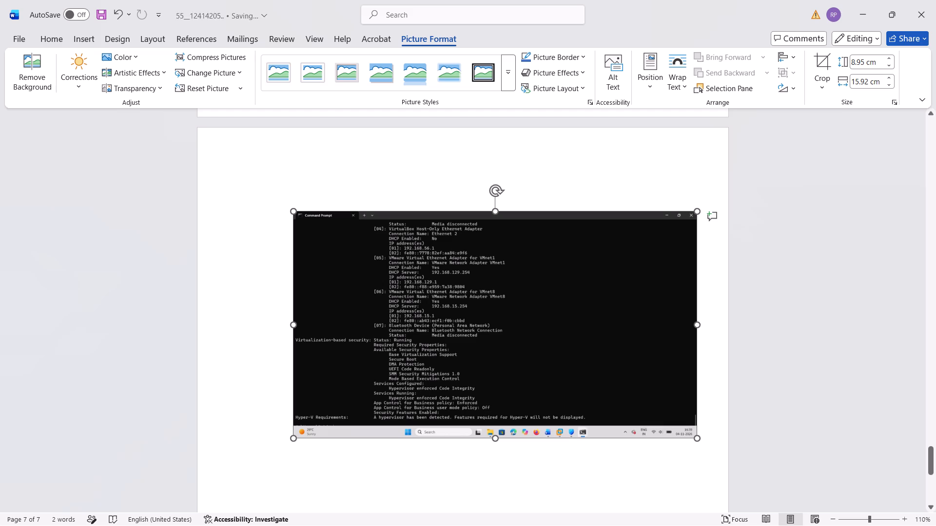
pyautogui.click(932, 11)
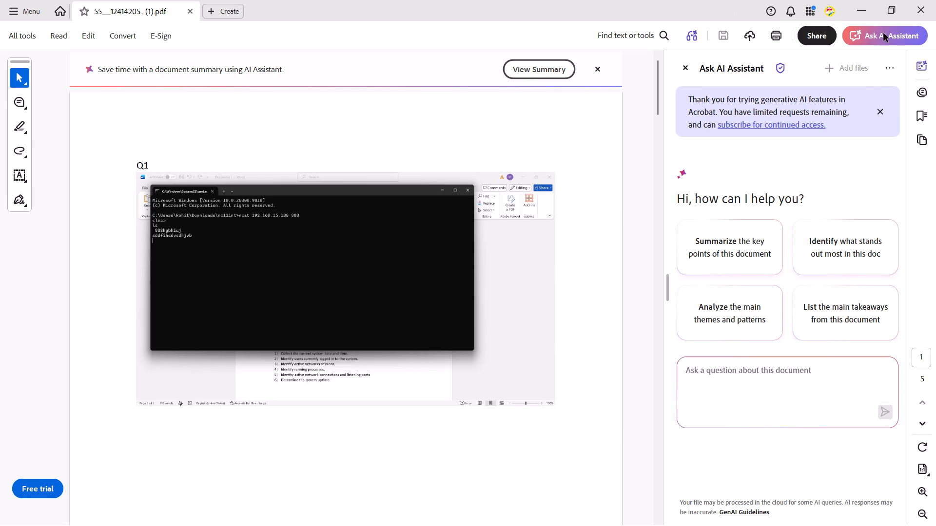
# Close the old PDF in Acrobat and in the browser, and return to iLovePDF's Word to PDF upload page.
pyautogui.click(916, 6)
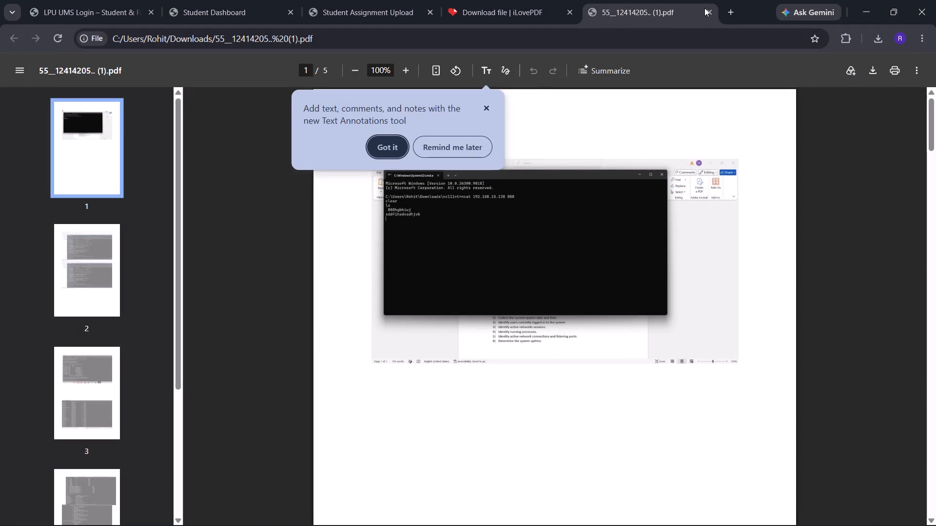
pyautogui.click(709, 11)
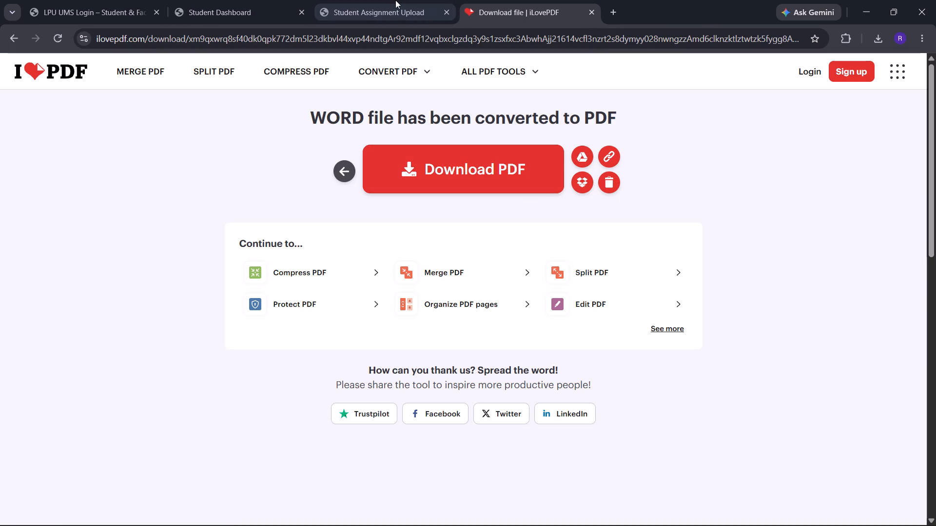
pyautogui.click(19, 38)
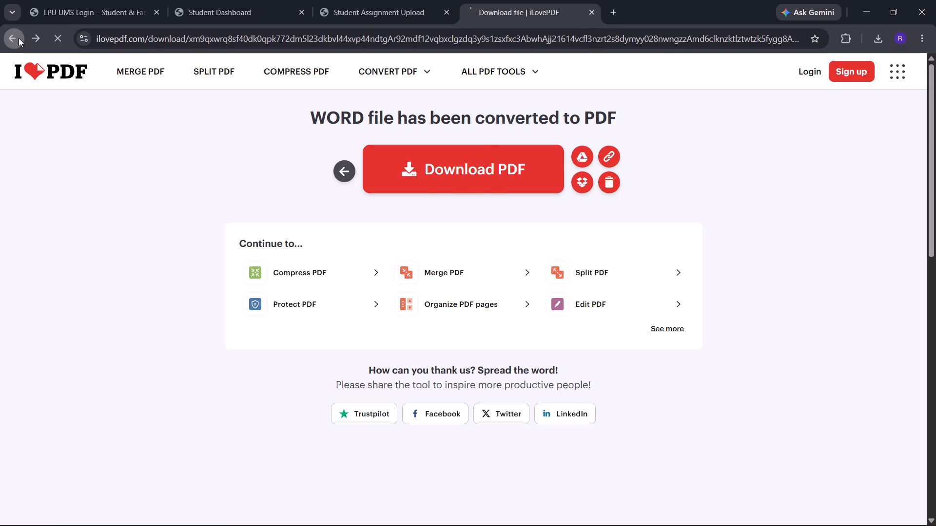
# Select the assignment document in Downloads for conversion, open it in Word to check its screenshots, and close it again.
pyautogui.click(411, 213)
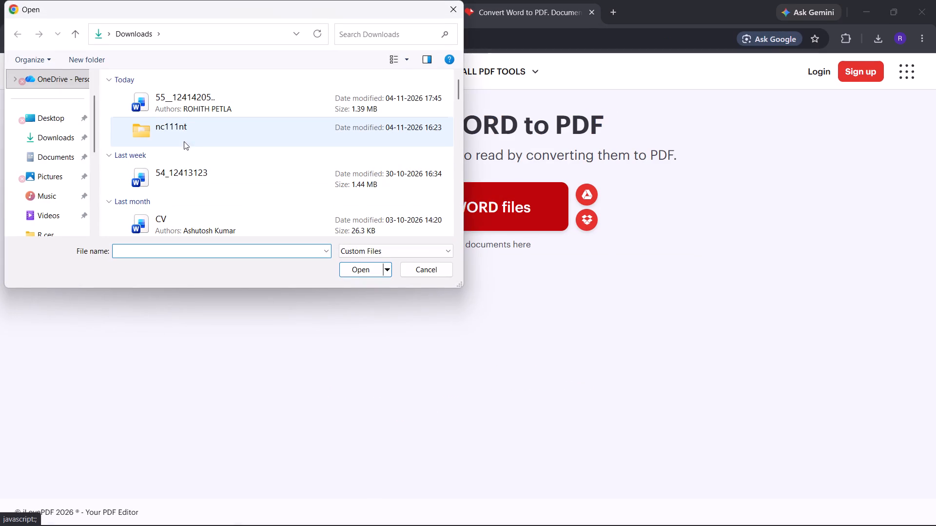
pyautogui.click(191, 101)
pyautogui.rightClick(191, 101)
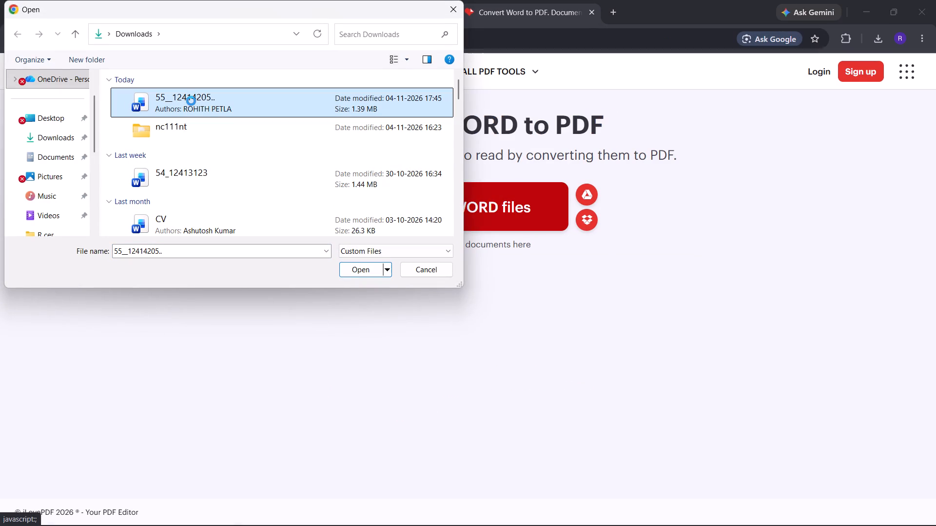
pyautogui.click(218, 129)
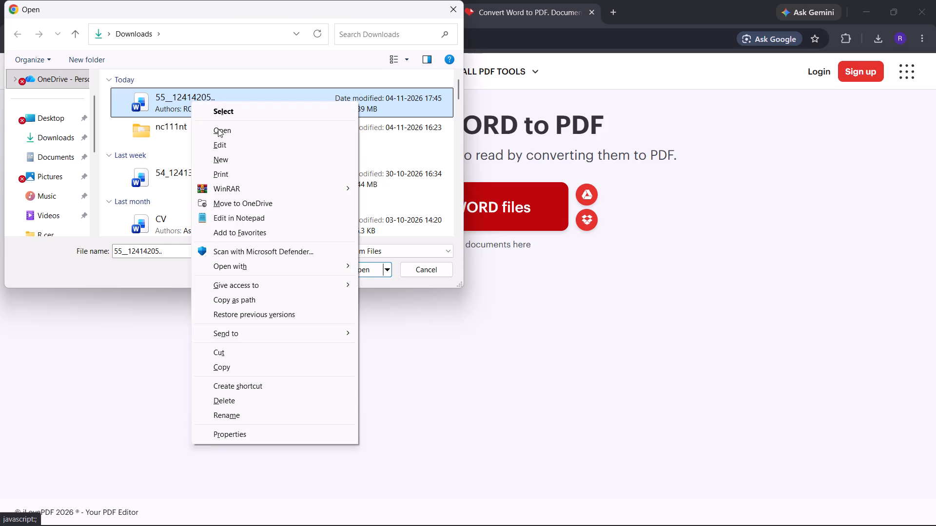
pyautogui.scroll(-20, 355, 266)
pyautogui.scroll(-1, 355, 266)
pyautogui.scroll(10, 355, 266)
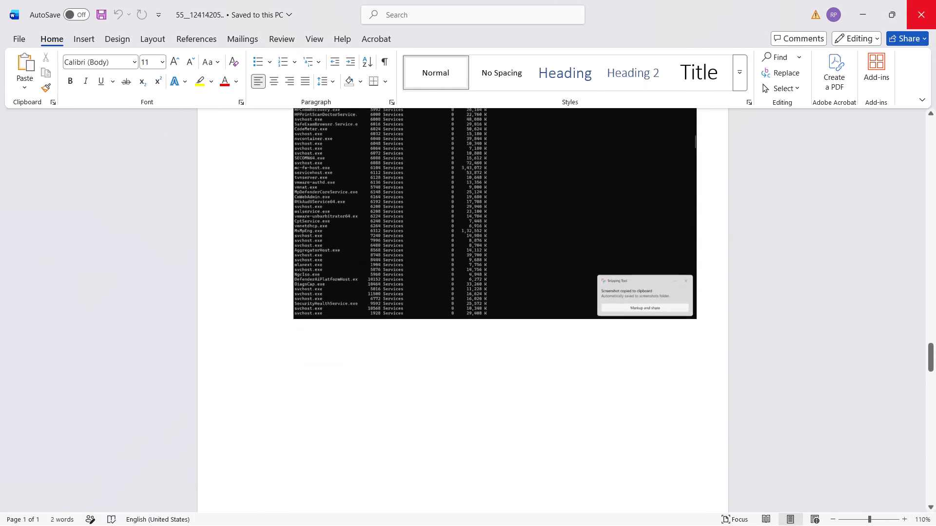
pyautogui.scroll(8, 355, 266)
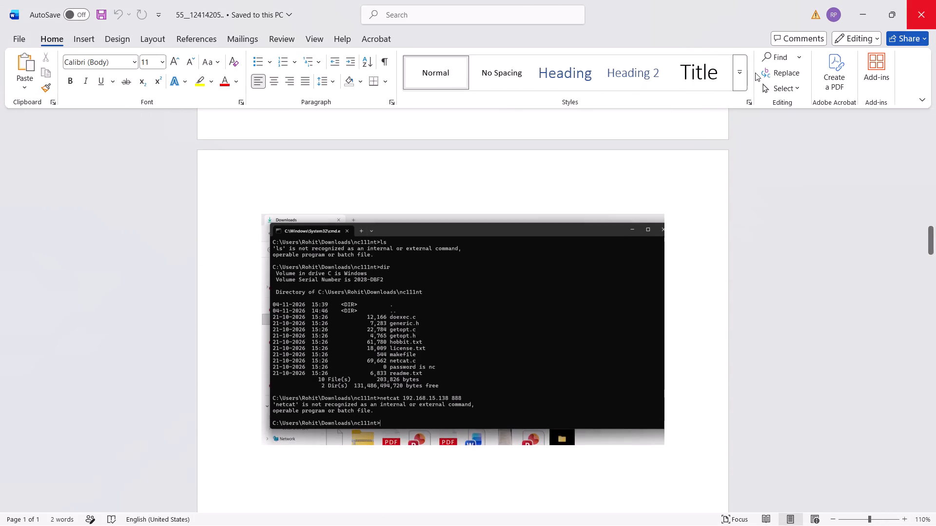
pyautogui.click(923, 5)
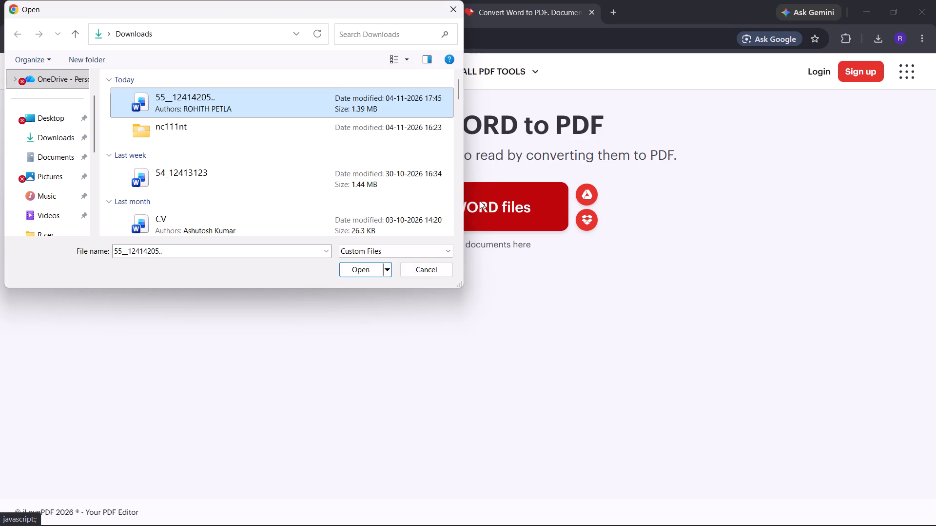
# Upload the selected assignment document to iLovePDF, convert it to PDF and download the result.
pyautogui.click(355, 274)
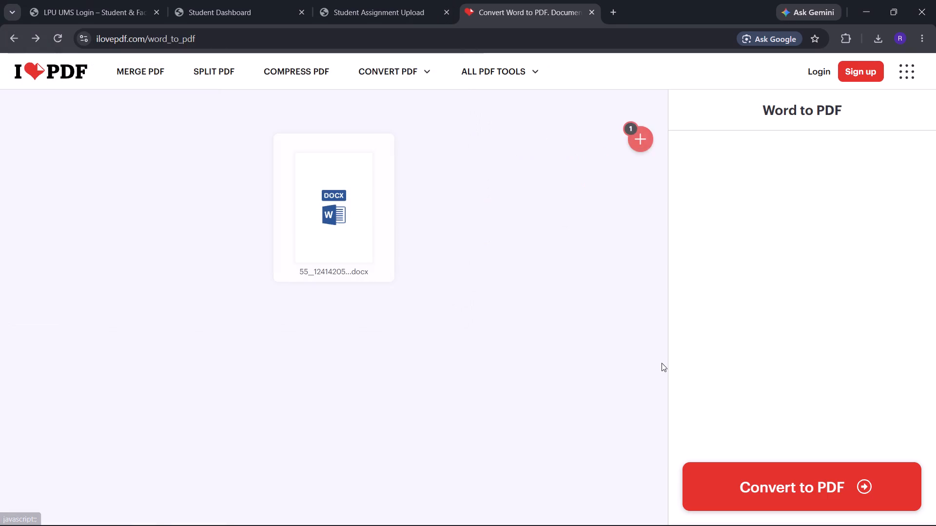
pyautogui.click(745, 484)
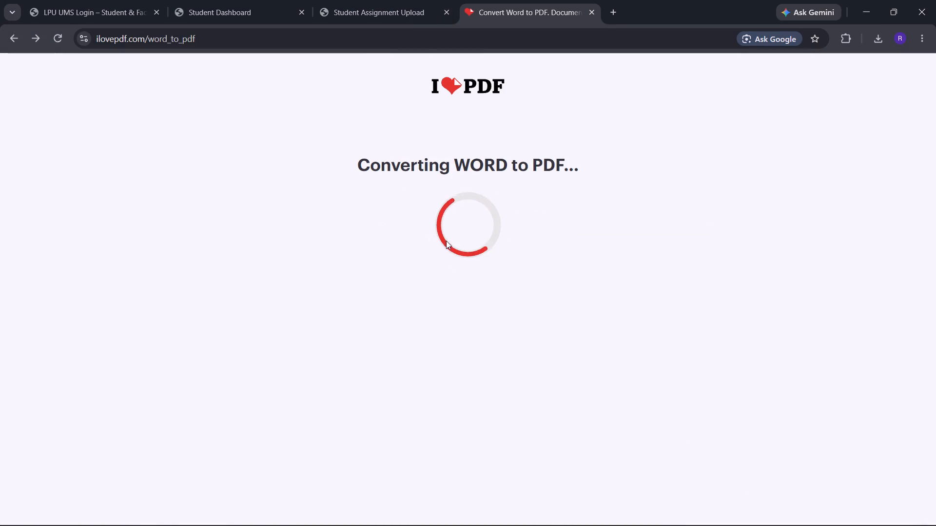
pyautogui.click(443, 177)
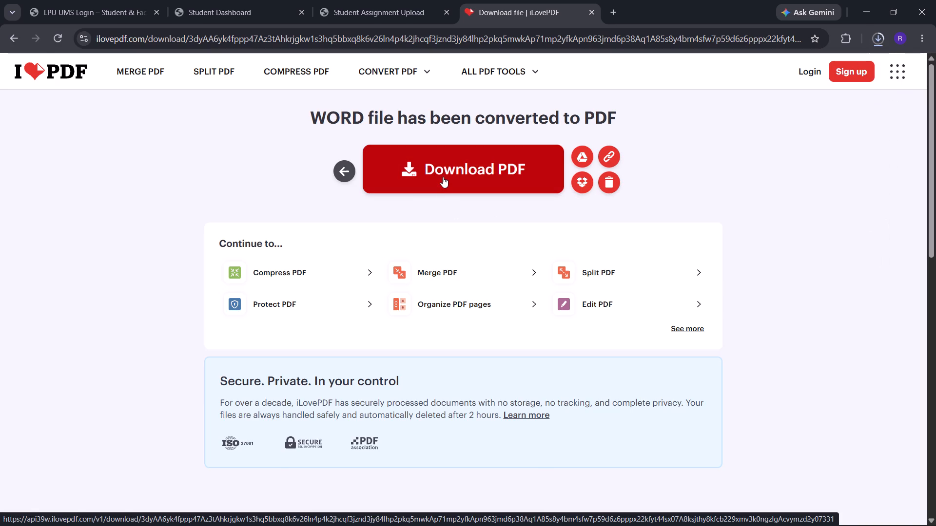
# Switch to the Student Assignment Upload page in the browser.
pyautogui.click(365, 1)
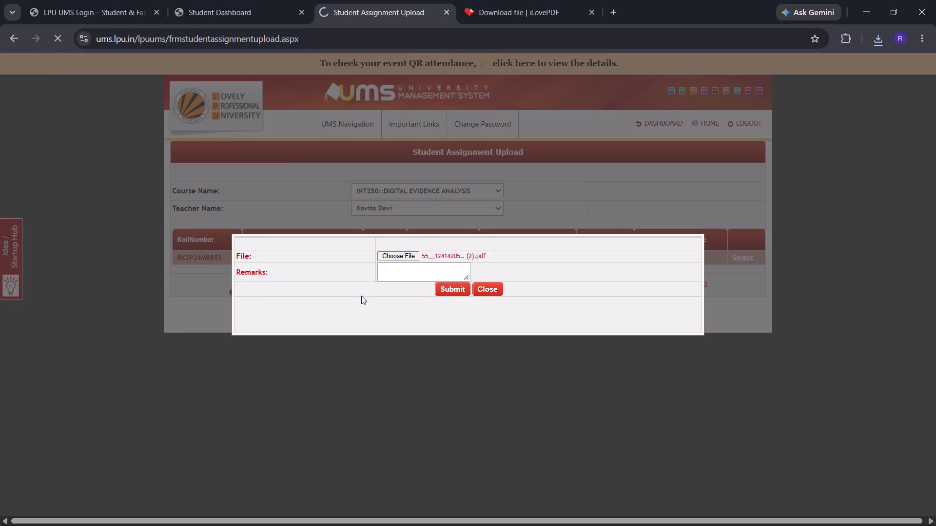
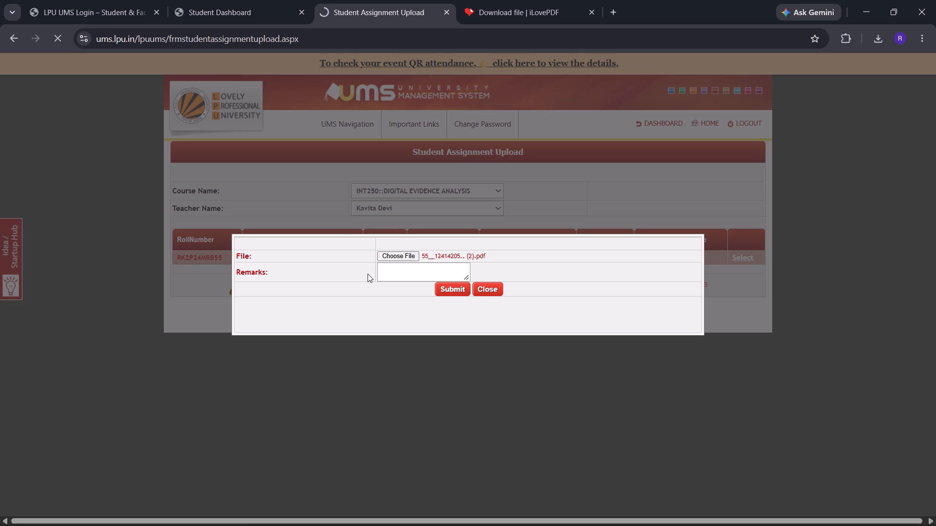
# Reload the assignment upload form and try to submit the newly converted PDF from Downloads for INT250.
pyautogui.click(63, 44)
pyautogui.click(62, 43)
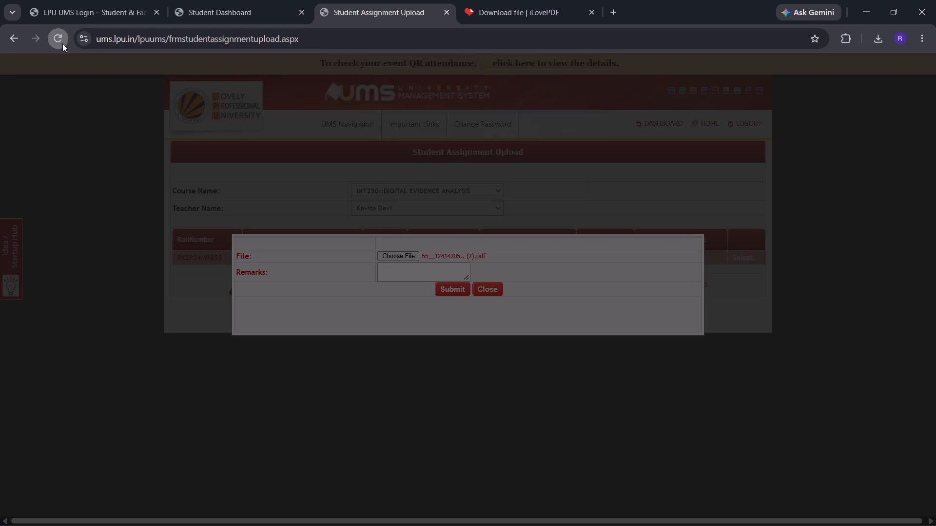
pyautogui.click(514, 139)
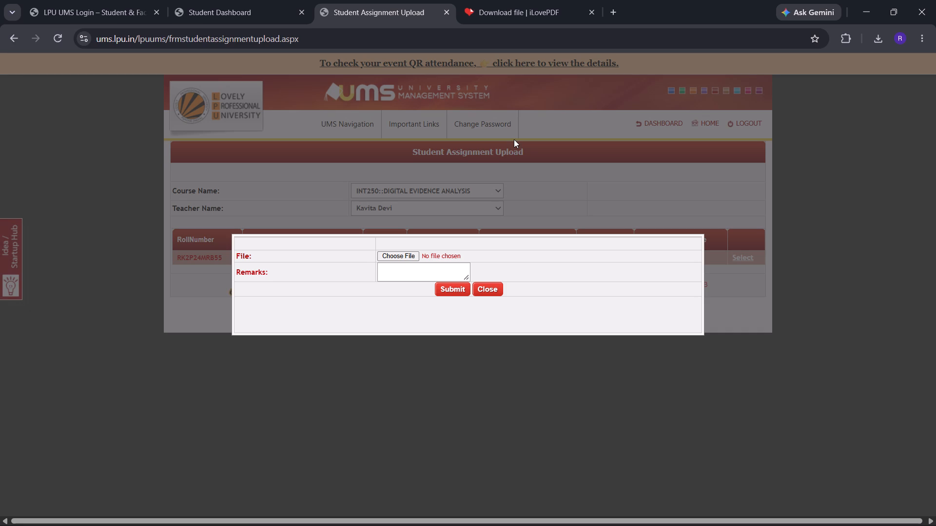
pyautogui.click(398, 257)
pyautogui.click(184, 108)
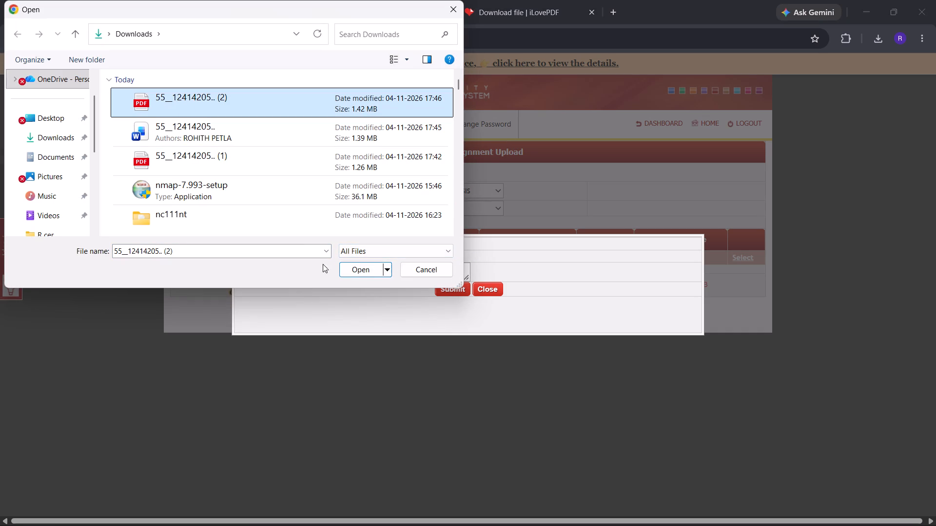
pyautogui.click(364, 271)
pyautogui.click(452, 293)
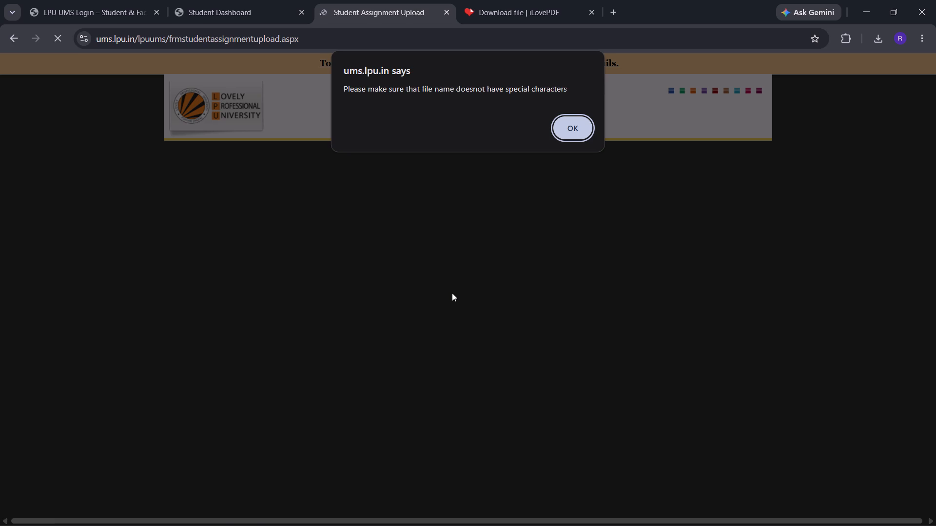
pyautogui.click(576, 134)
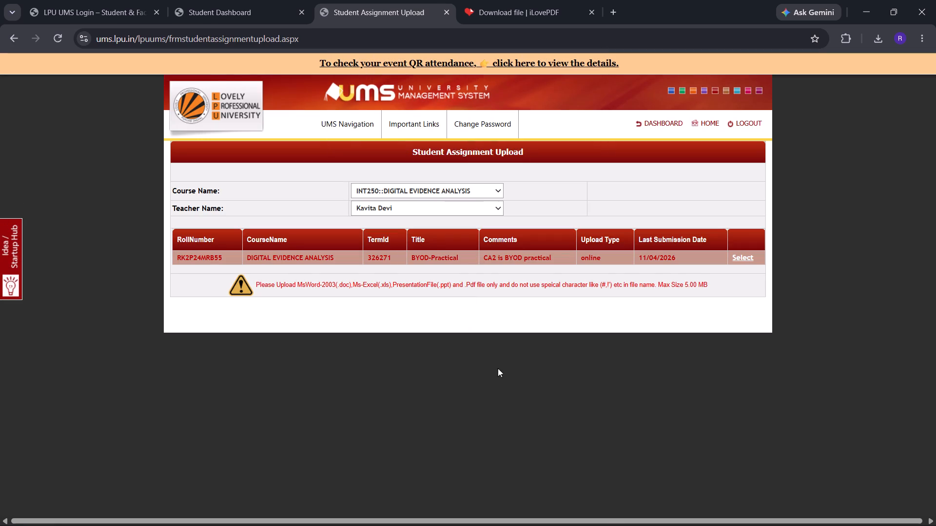
# Switch to the Downloads folder in File Explorer.
pyautogui.click(423, 506)
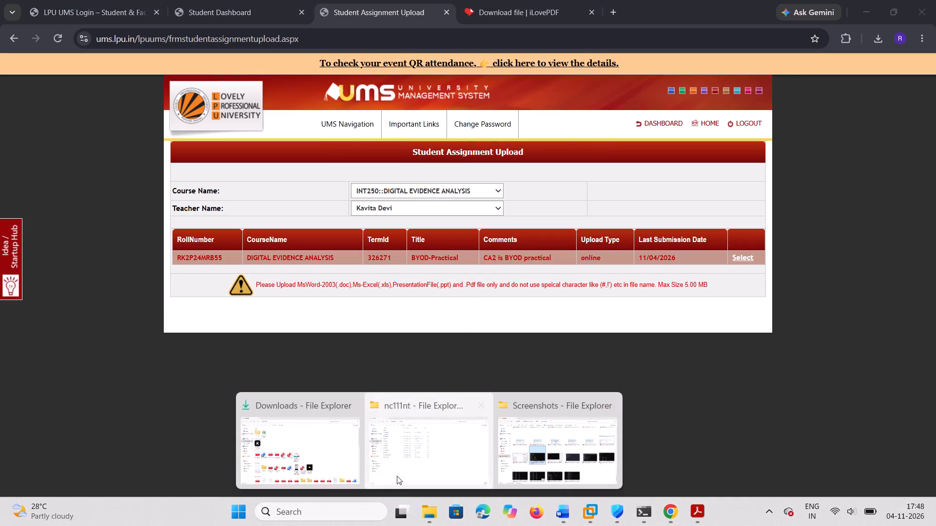
pyautogui.click(297, 437)
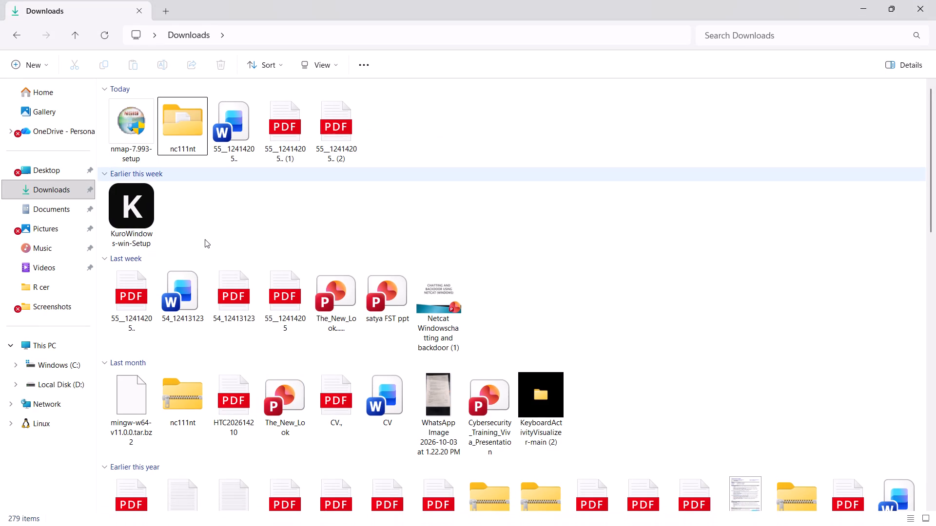
pyautogui.scroll(3, 205, 239)
pyautogui.click(49, 190)
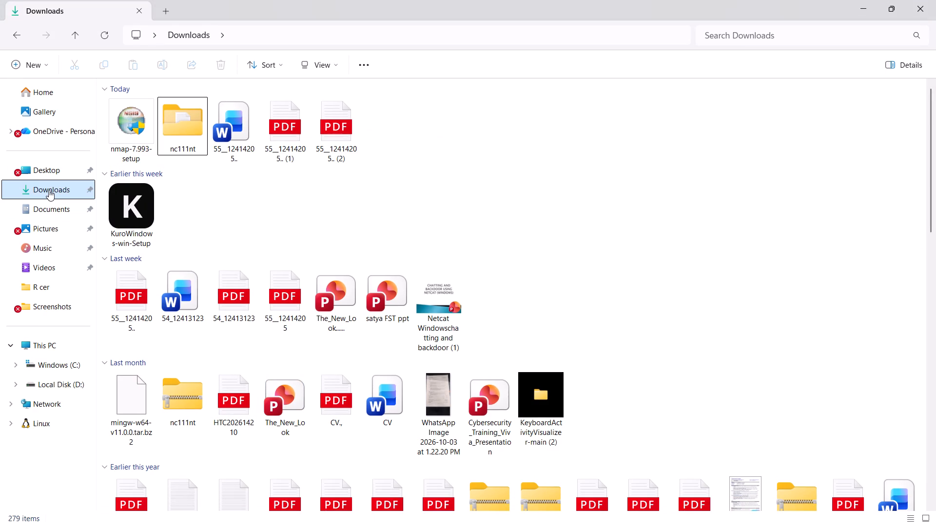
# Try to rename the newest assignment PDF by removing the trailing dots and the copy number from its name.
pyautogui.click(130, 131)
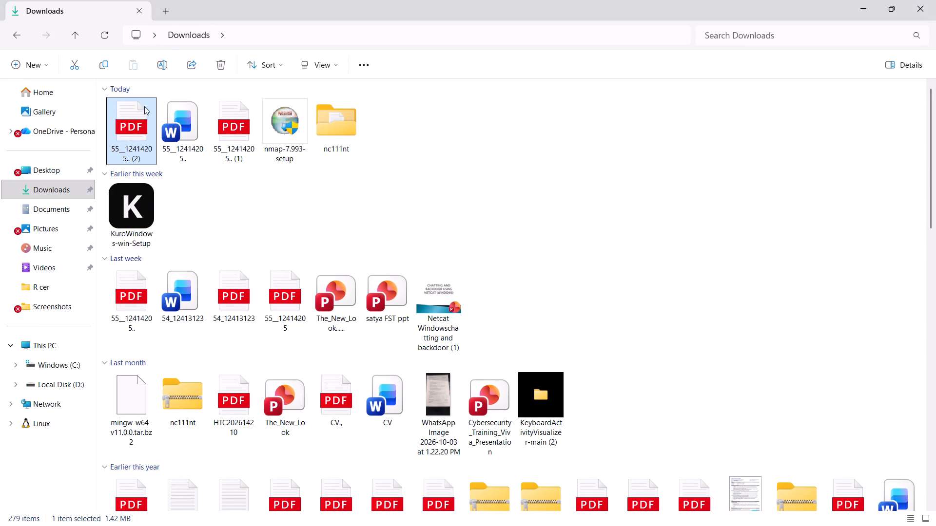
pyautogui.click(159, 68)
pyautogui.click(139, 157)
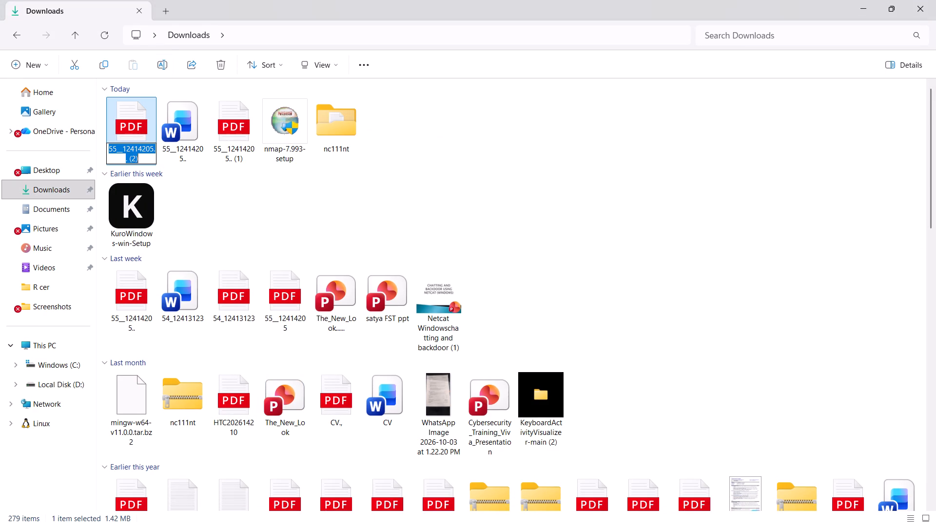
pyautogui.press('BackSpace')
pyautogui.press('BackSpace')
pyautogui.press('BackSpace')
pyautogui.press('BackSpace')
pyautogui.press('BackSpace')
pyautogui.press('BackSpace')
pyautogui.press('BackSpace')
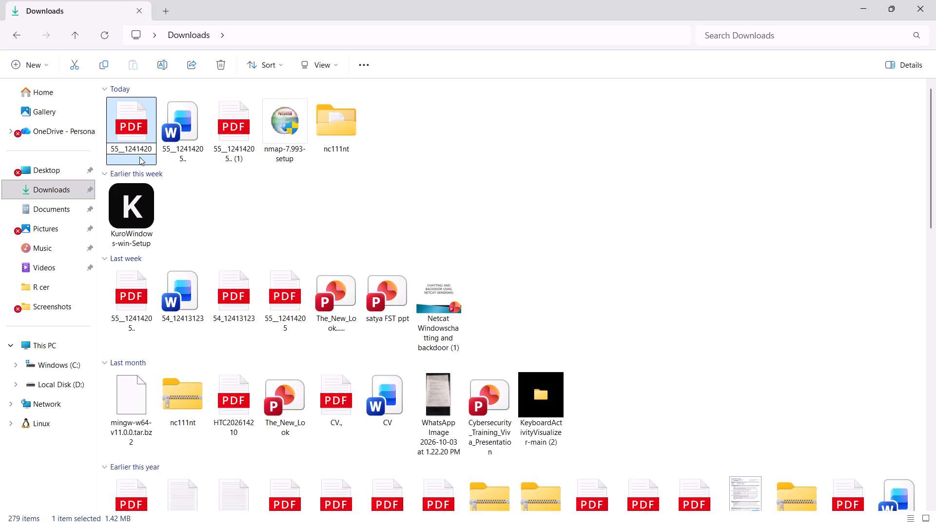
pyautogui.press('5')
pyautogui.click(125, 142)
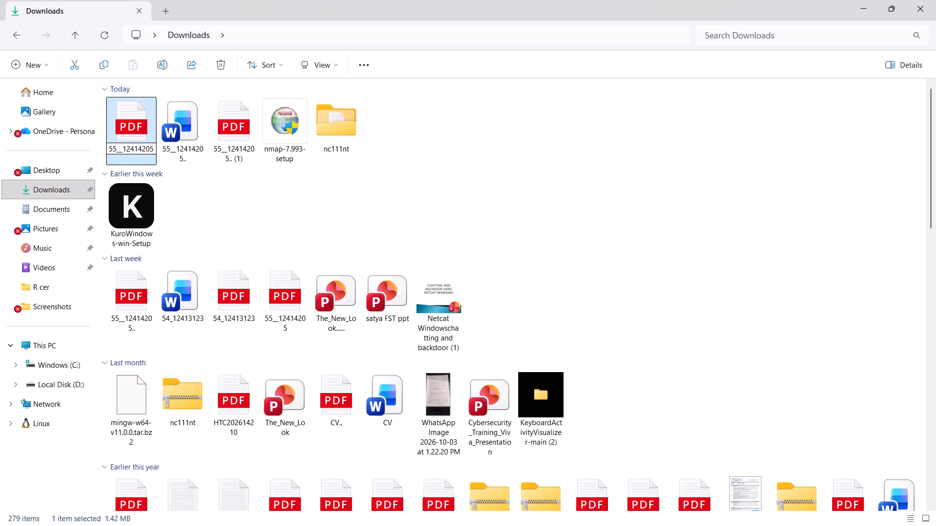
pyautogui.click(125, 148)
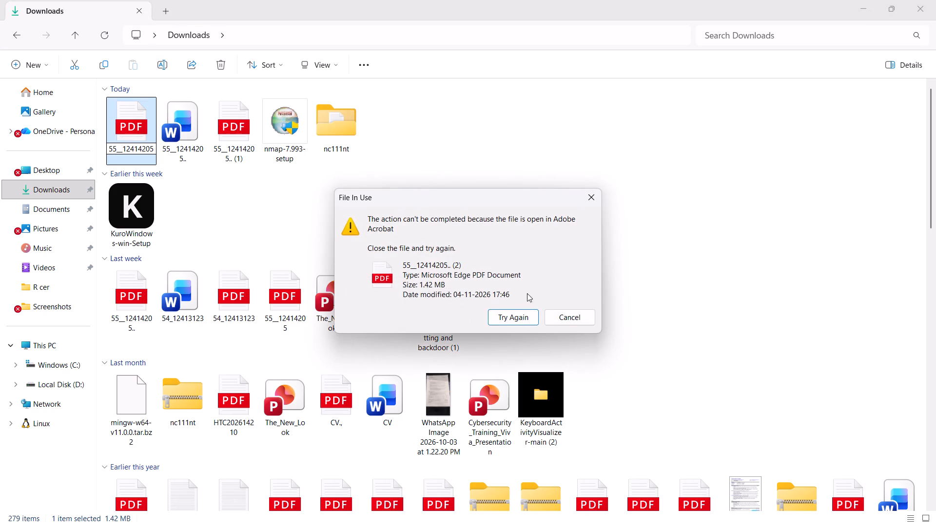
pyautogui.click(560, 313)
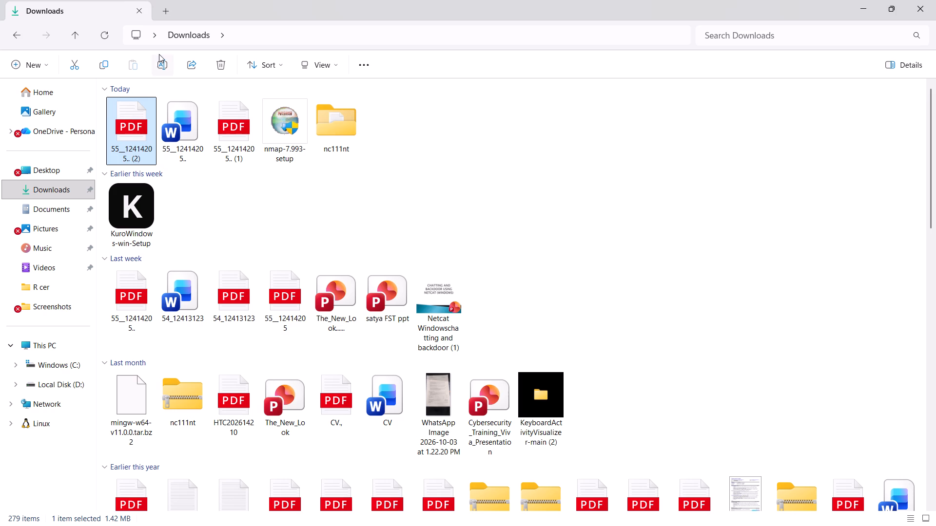
# Enter a new name for the newest assignment PDF: 55, a space and the student registration number, without underscores, dots or parentheses.
pyautogui.click(159, 70)
pyautogui.click(141, 155)
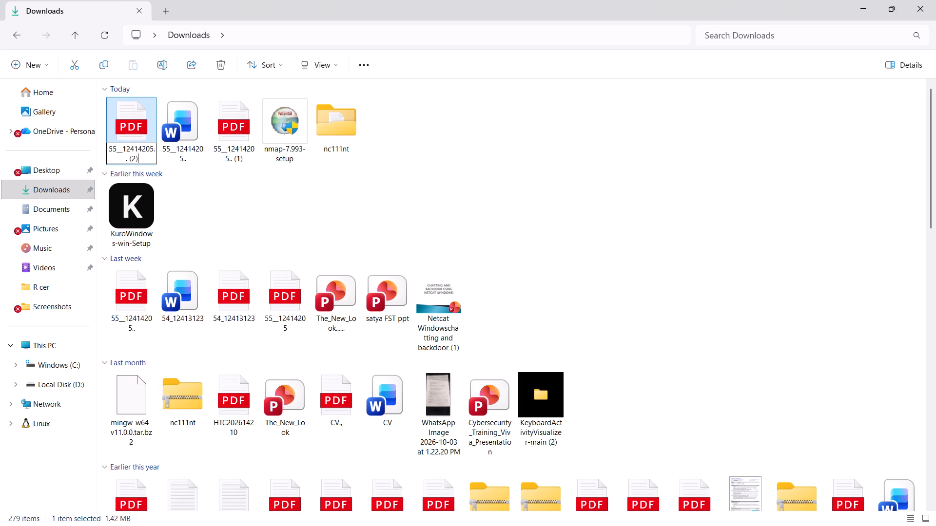
pyautogui.press('BackSpace')
pyautogui.press('BackSpace')
pyautogui.press('BackSpace')
pyautogui.press('BackSpace')
pyautogui.press('BackSpace')
pyautogui.press('BackSpace')
pyautogui.press('BackSpace')
pyautogui.press('BackSpace')
pyautogui.press('BackSpace')
pyautogui.press('BackSpace')
pyautogui.press('BackSpace')
pyautogui.press('BackSpace')
pyautogui.press('BackSpace')
pyautogui.press('BackSpace')
pyautogui.press('BackSpace')
pyautogui.press('BackSpace')
pyautogui.press('BackSpace')
pyautogui.press('BackSpace')
pyautogui.press('BackSpace')
pyautogui.press('BackSpace')
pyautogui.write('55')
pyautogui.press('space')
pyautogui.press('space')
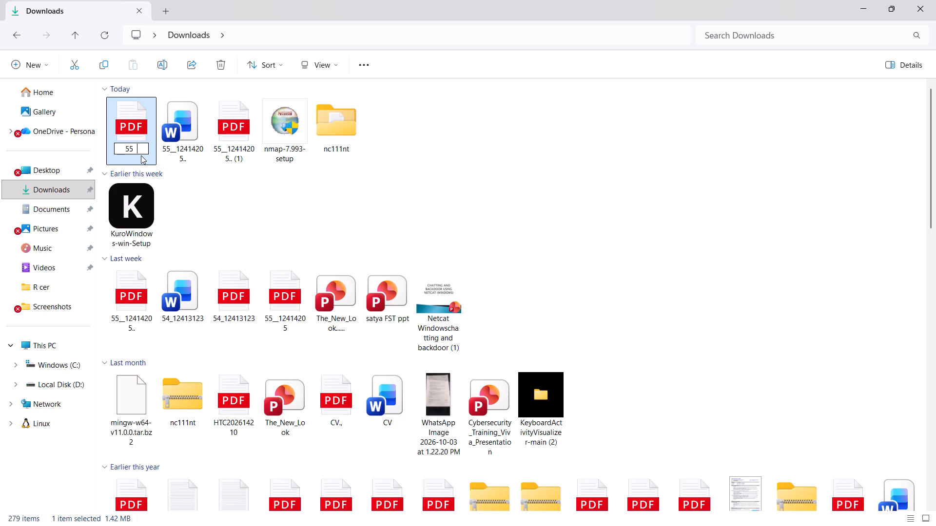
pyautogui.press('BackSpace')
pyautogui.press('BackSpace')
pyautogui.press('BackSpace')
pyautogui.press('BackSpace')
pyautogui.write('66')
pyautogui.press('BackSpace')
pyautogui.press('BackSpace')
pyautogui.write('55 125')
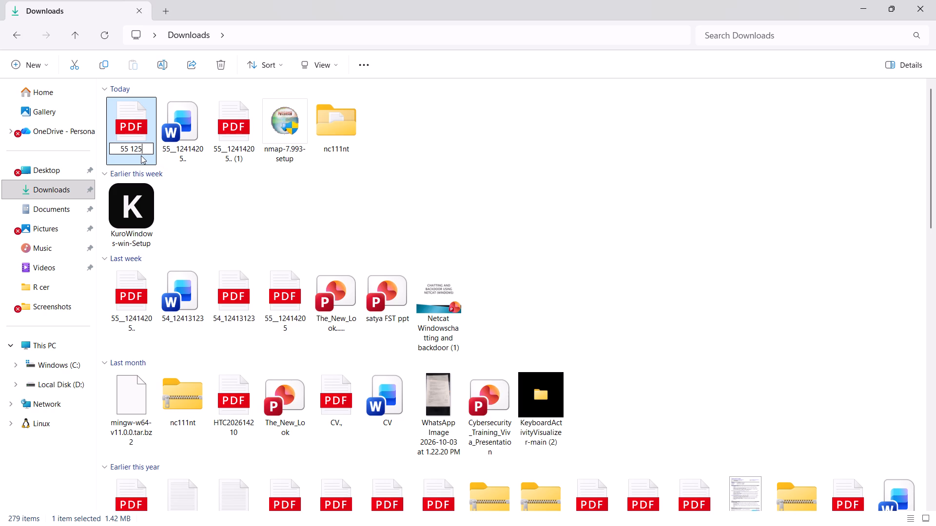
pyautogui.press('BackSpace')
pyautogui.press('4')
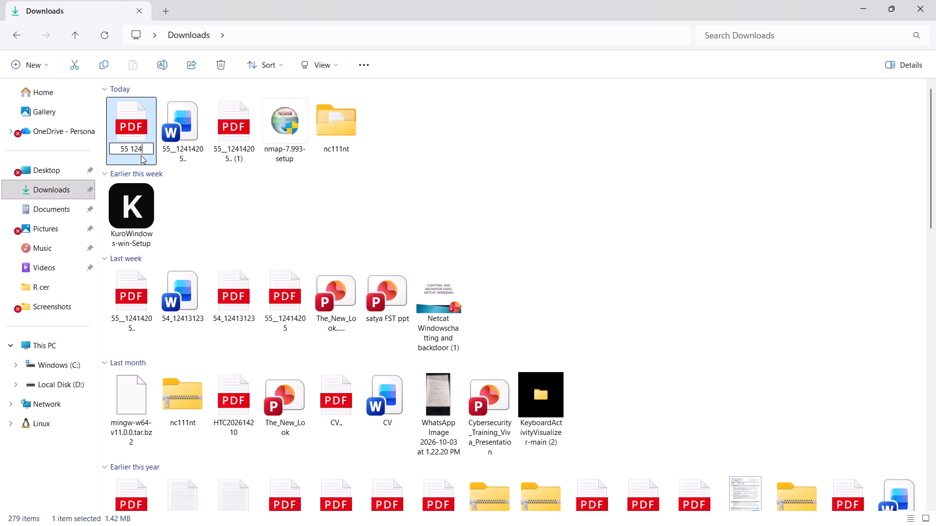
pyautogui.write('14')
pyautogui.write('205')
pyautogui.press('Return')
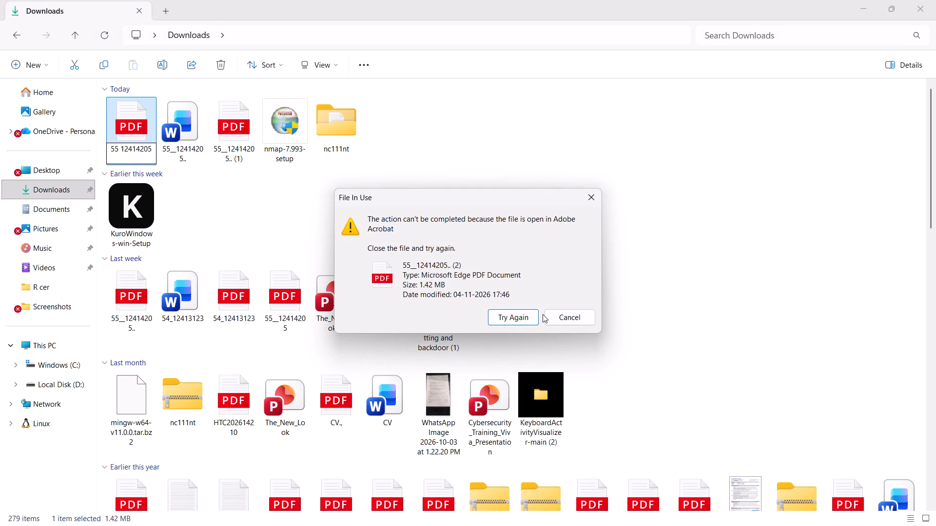
pyautogui.click(523, 318)
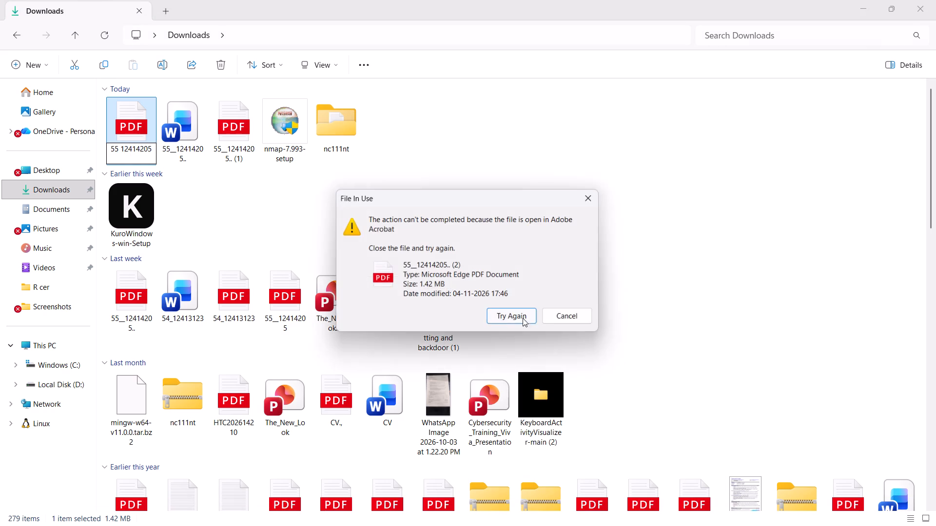
# Close the assignment PDF in Adobe Acrobat and retry the pending rename.
pyautogui.click(697, 512)
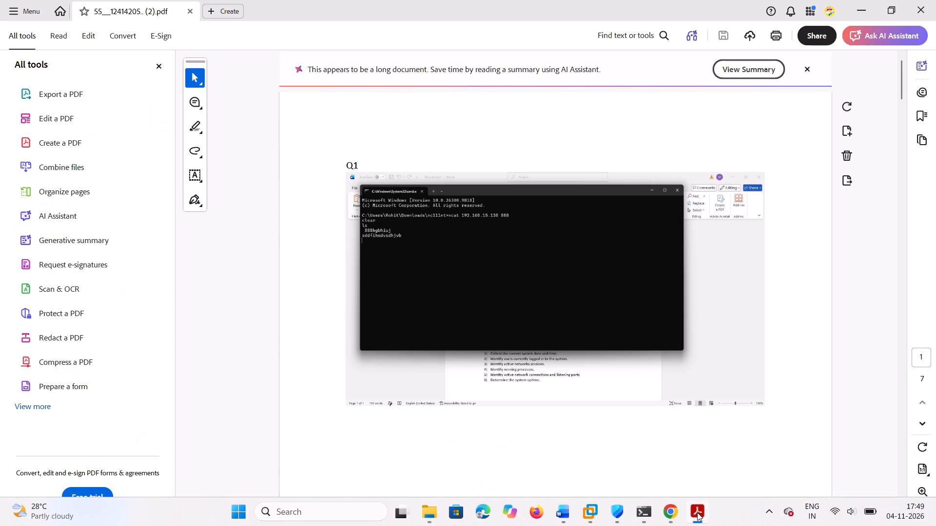
pyautogui.click(923, 22)
pyautogui.click(917, 11)
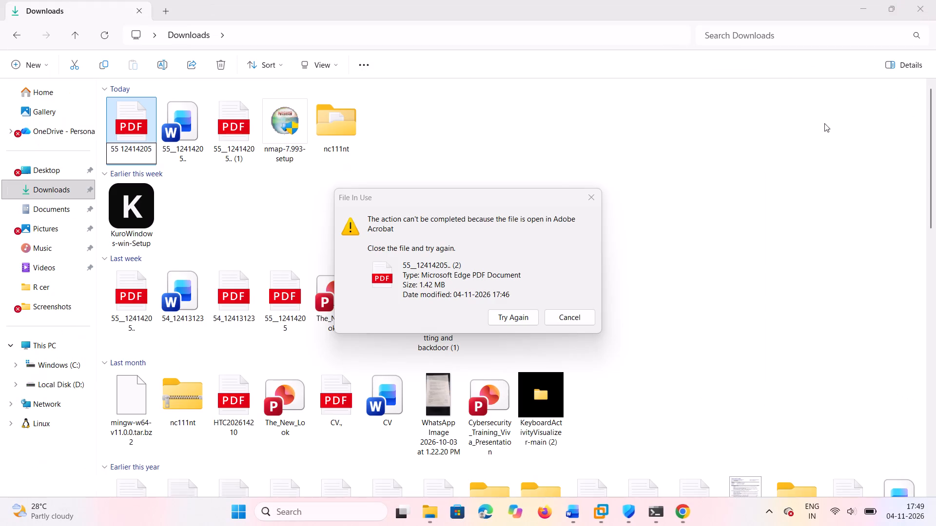
pyautogui.click(507, 319)
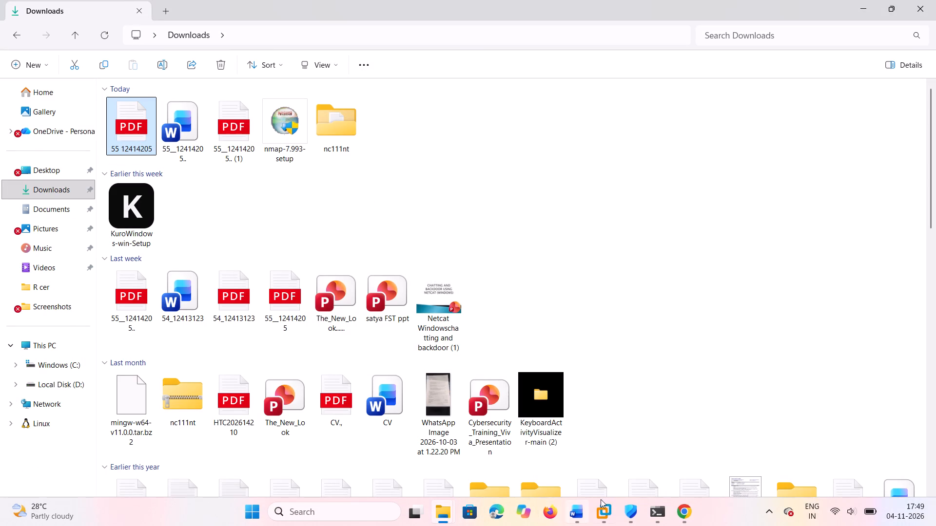
# Switch to the browser, attach the renamed PDF to the BYOD-Practical assignment of INT250 and submit it.
pyautogui.click(690, 512)
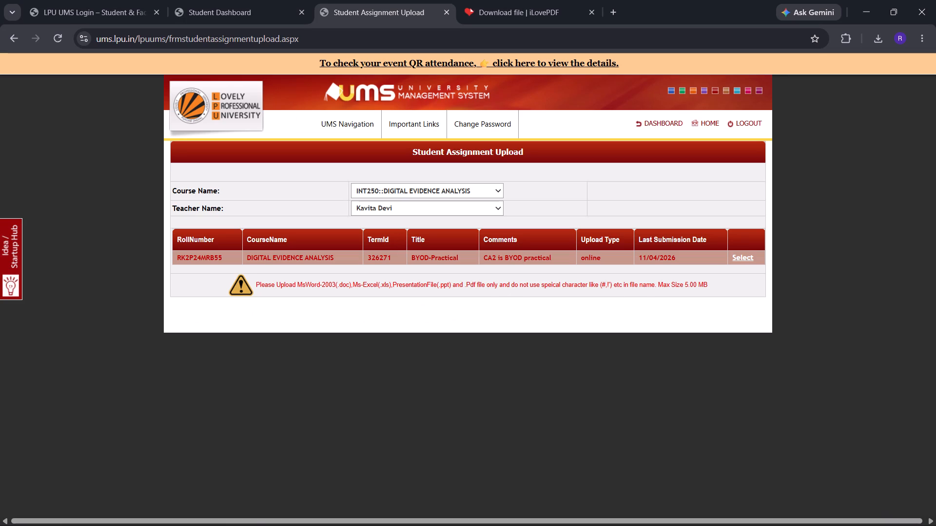
pyautogui.click(742, 256)
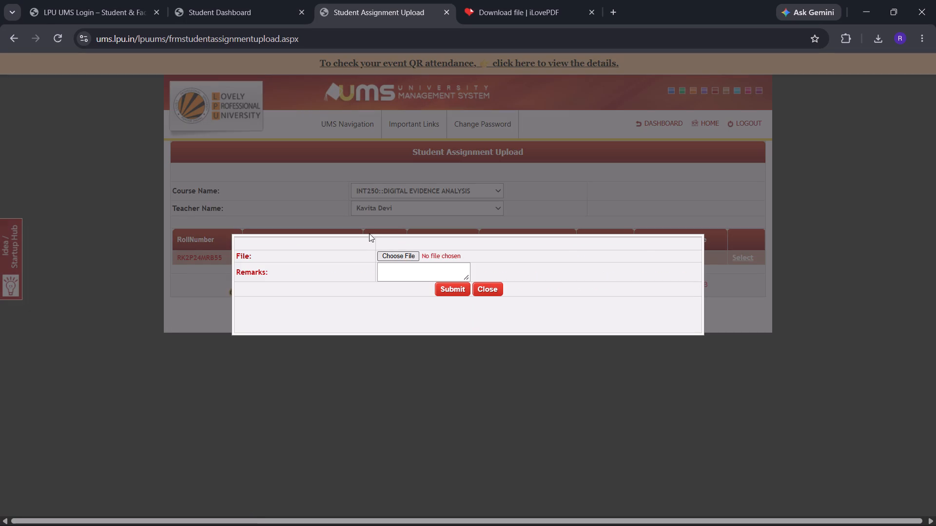
pyautogui.click(483, 284)
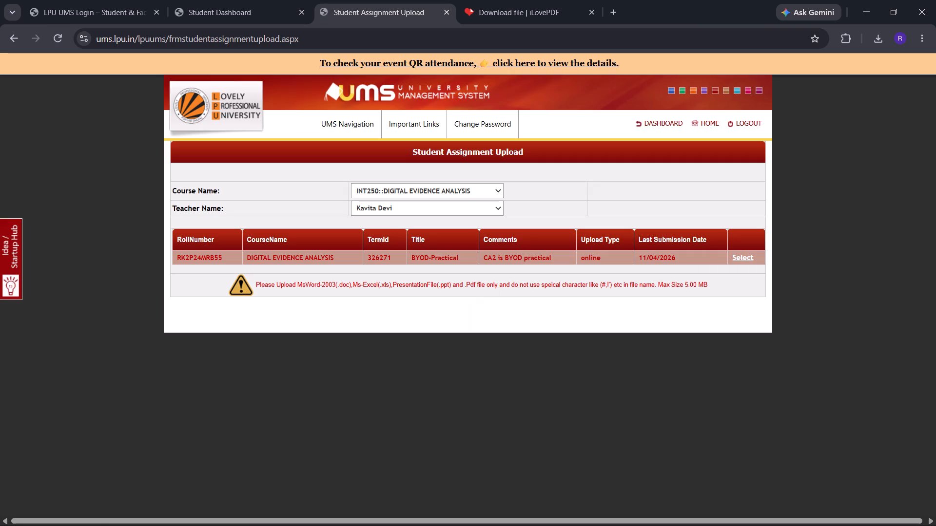
pyautogui.click(736, 252)
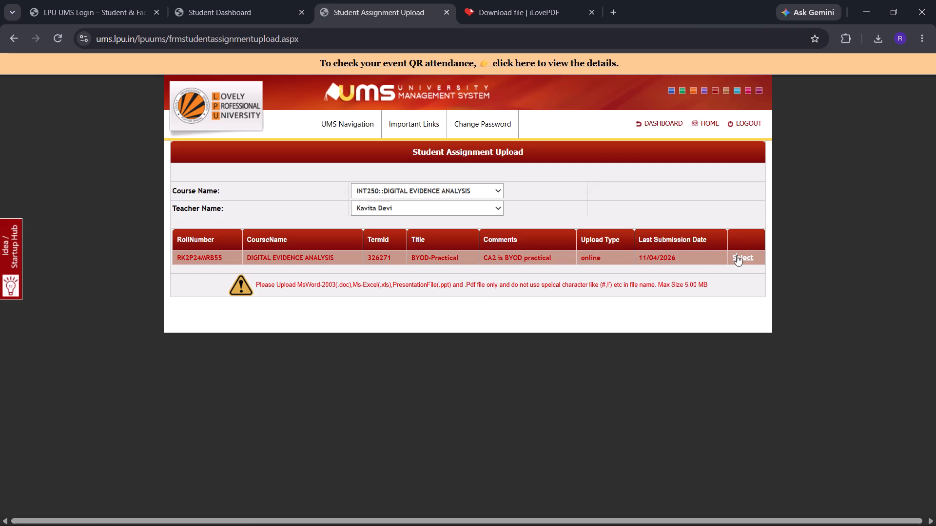
pyautogui.click(741, 254)
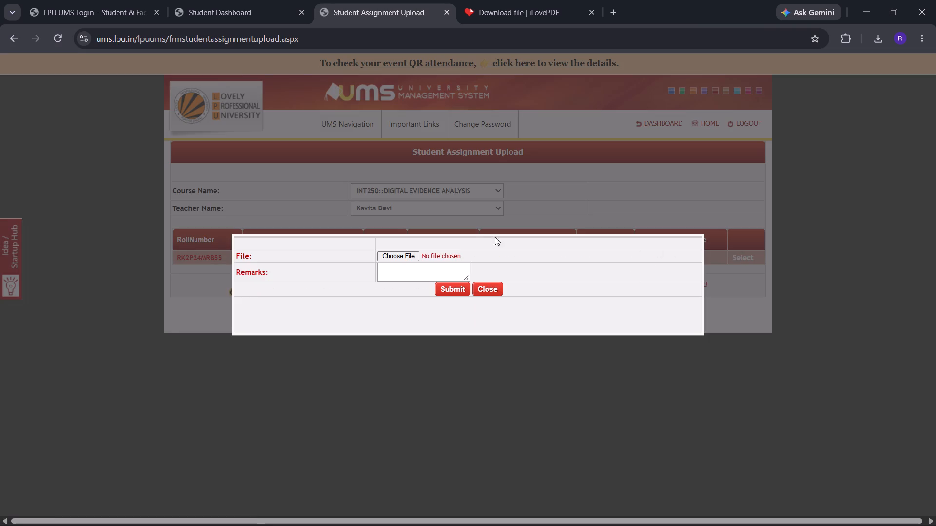
pyautogui.click(415, 255)
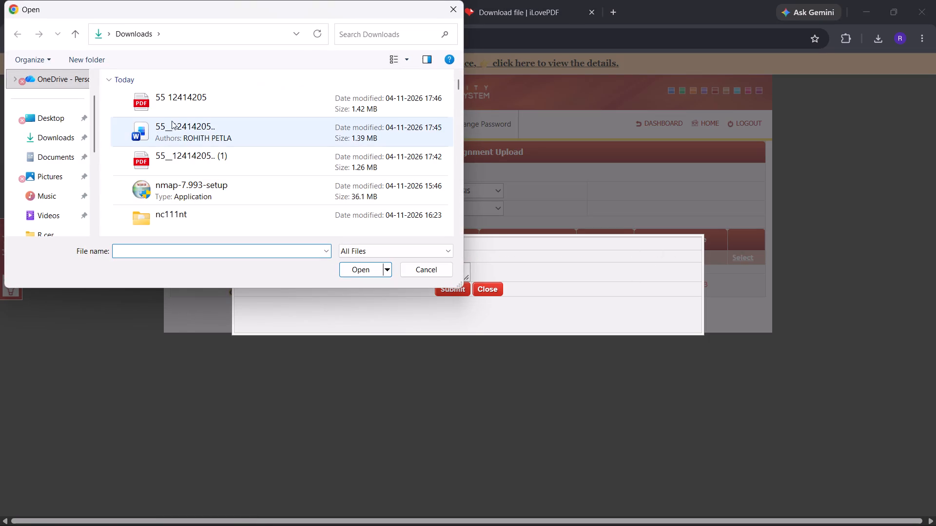
pyautogui.click(186, 105)
pyautogui.click(357, 269)
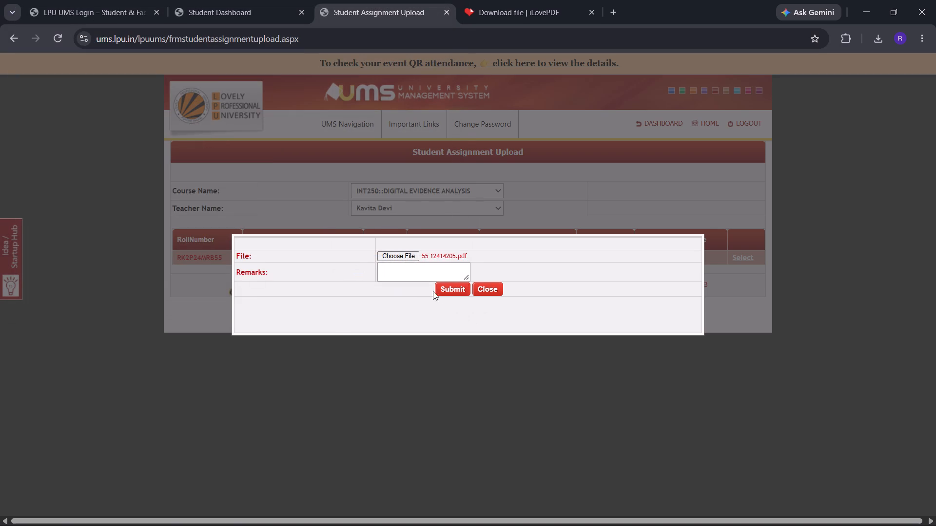
pyautogui.click(457, 294)
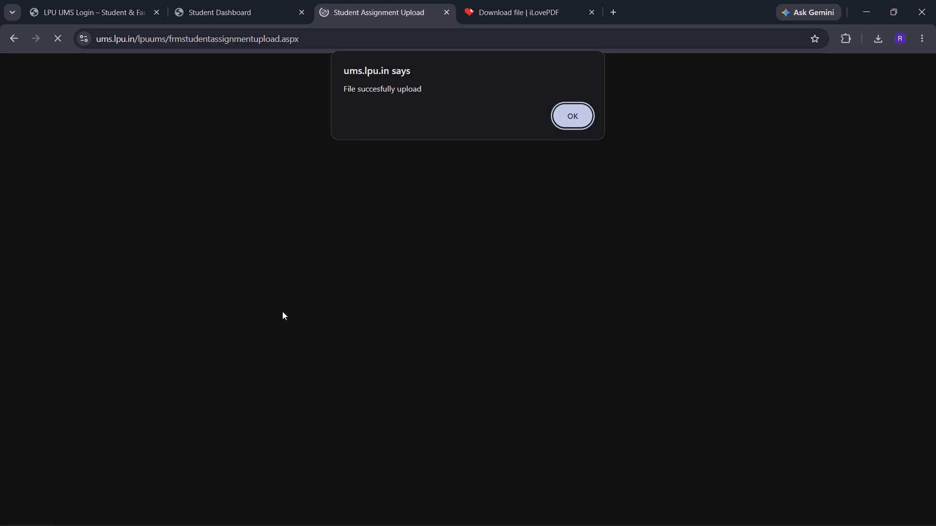
# Lock the computer.
pyautogui.press('super+l')
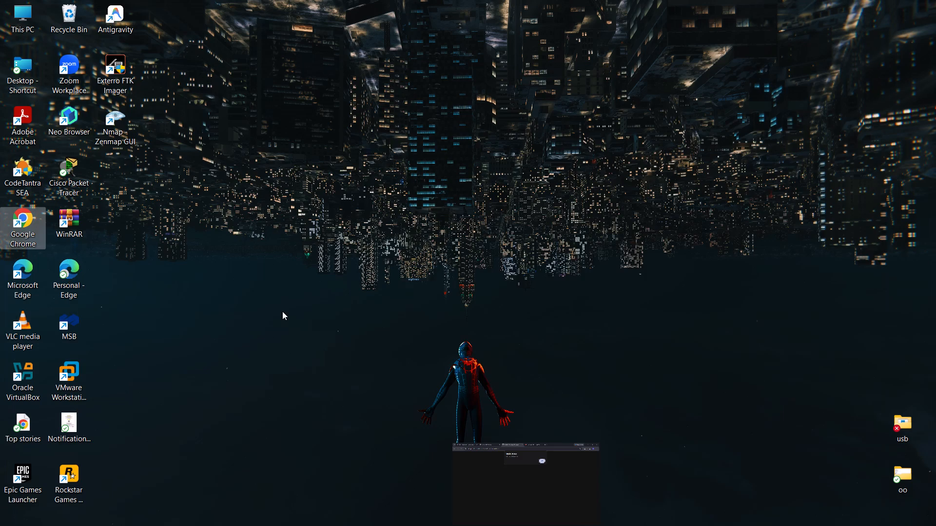